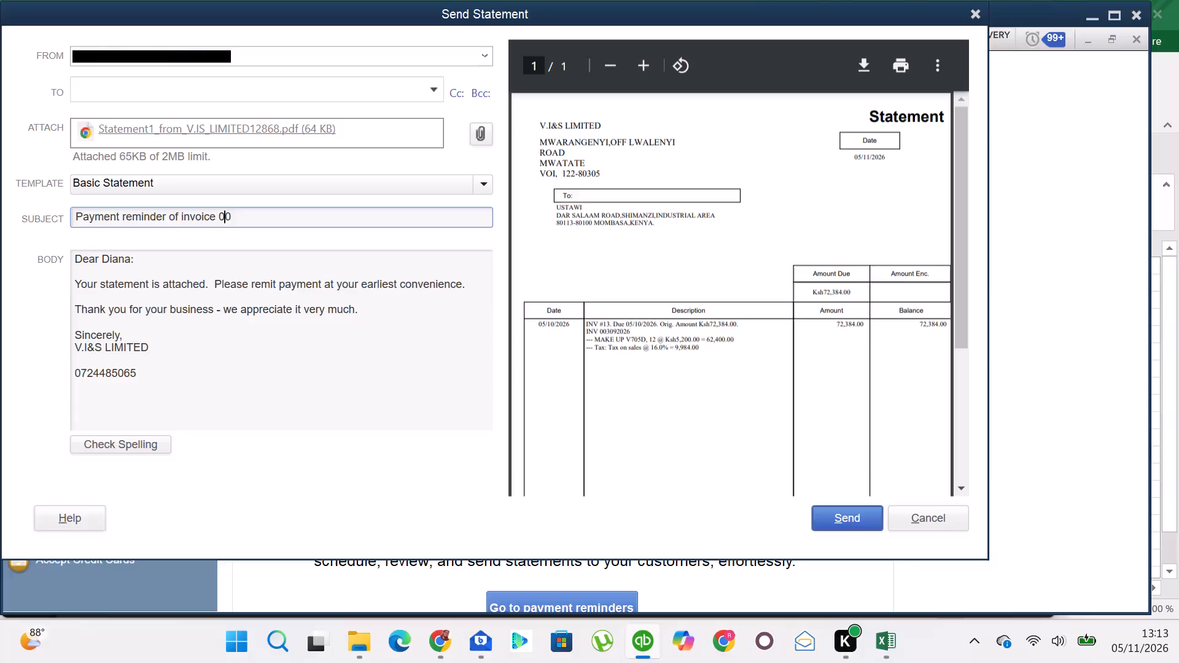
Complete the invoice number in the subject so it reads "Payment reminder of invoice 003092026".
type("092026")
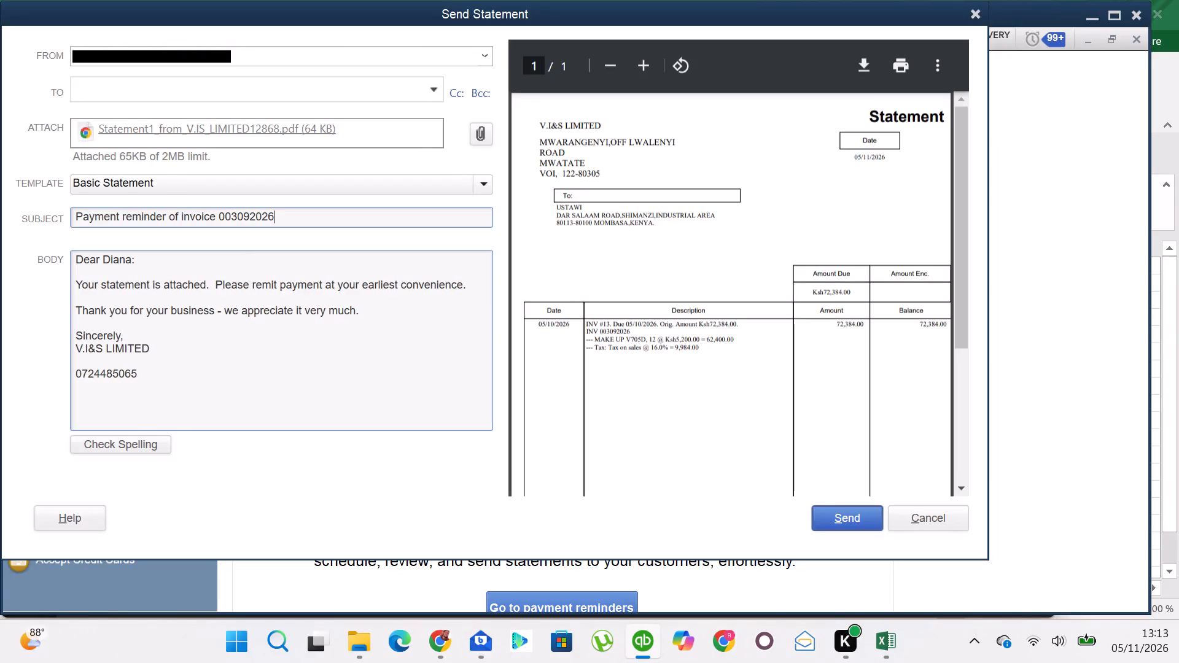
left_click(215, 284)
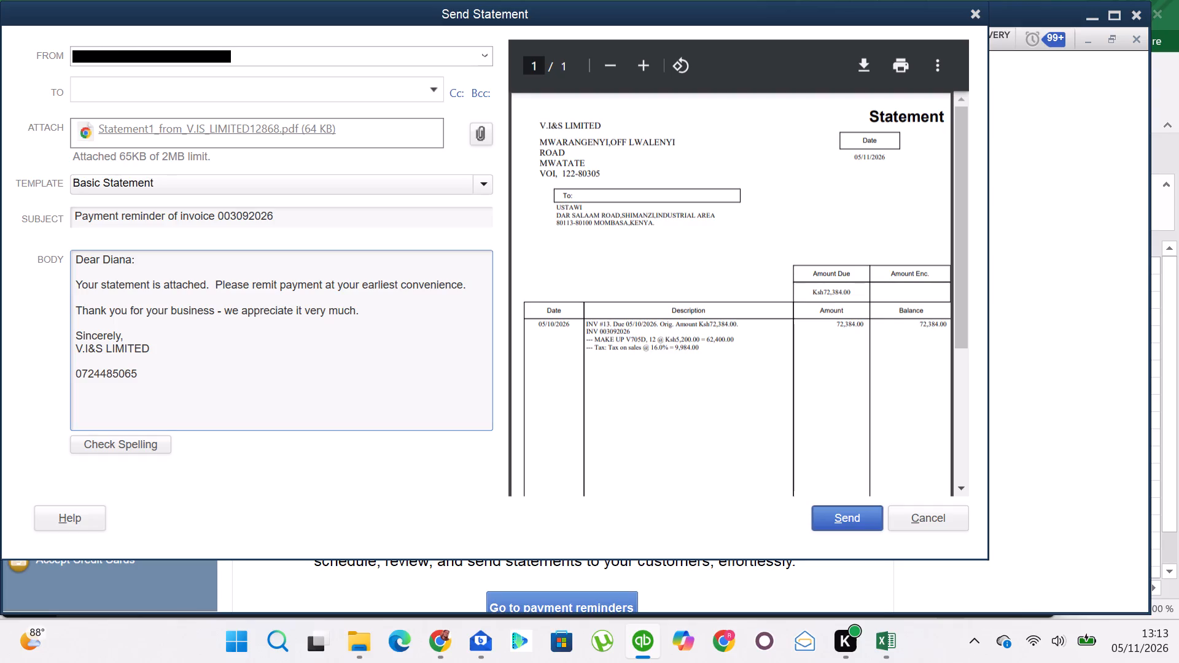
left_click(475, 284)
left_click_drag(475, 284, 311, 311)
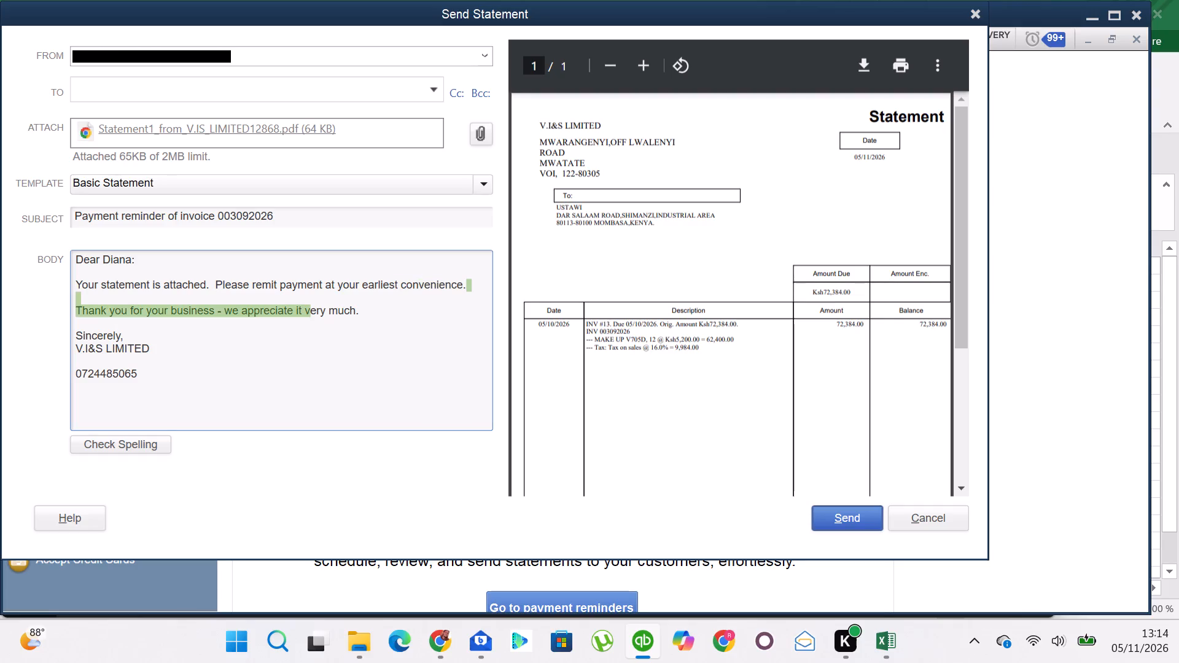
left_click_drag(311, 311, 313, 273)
Add the sender's full name, first name first, on a new line between "Sincerely," and the company name in the email body.
left_click(149, 336)
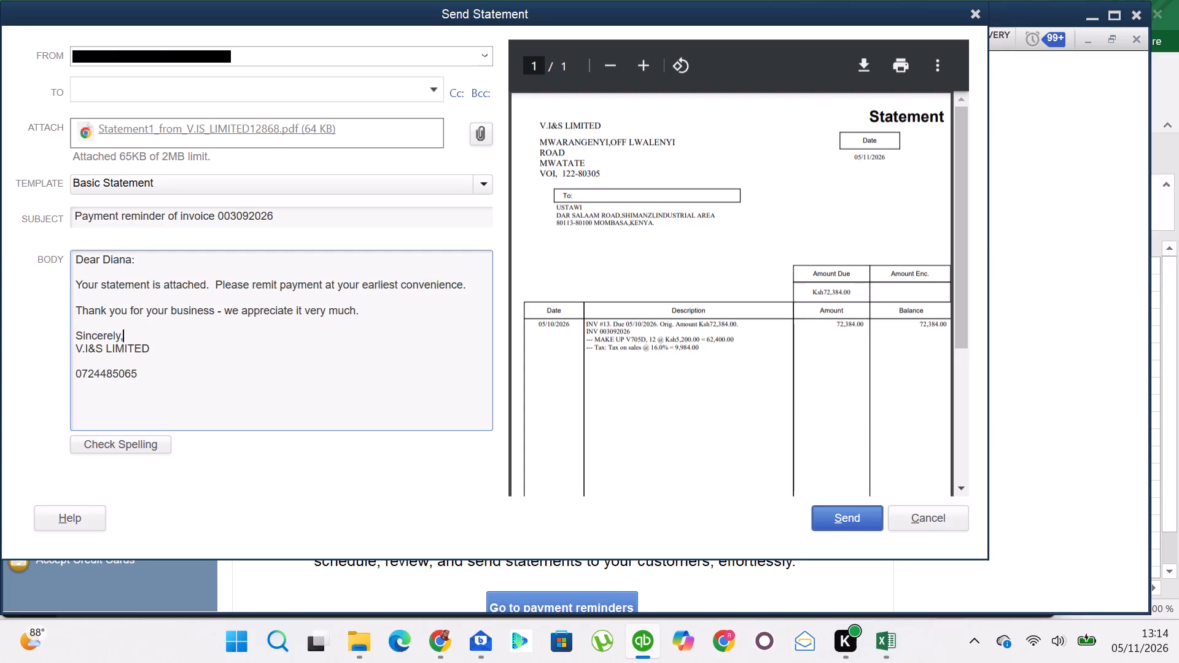
key("Return")
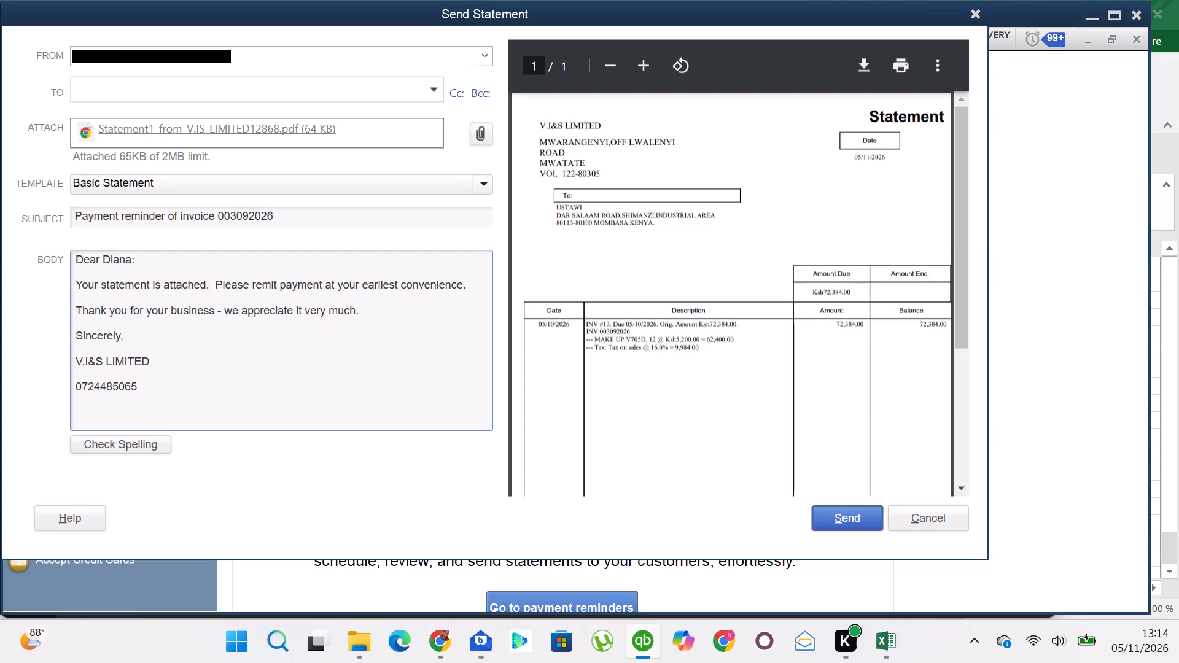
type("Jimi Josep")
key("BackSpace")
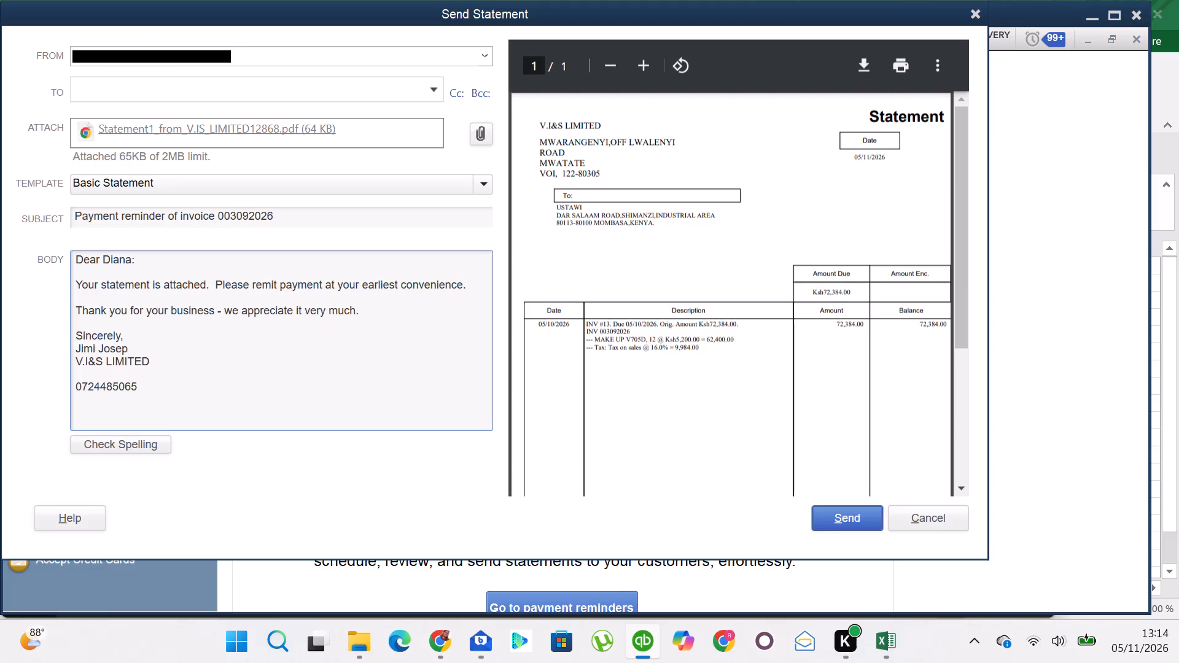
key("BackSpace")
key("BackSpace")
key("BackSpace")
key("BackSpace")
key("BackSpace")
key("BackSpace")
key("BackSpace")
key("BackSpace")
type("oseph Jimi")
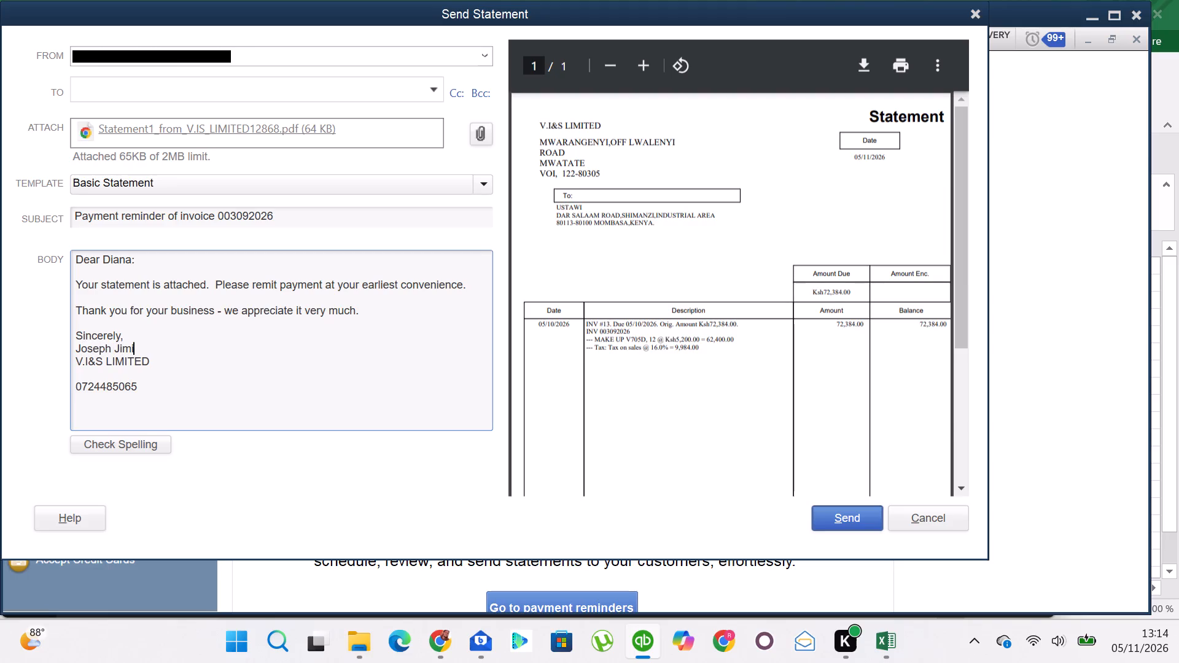
Remove the phone number from the email signature, ending the body with the company name "V.I&S LIMITED".
left_click(160, 354)
left_click(158, 359)
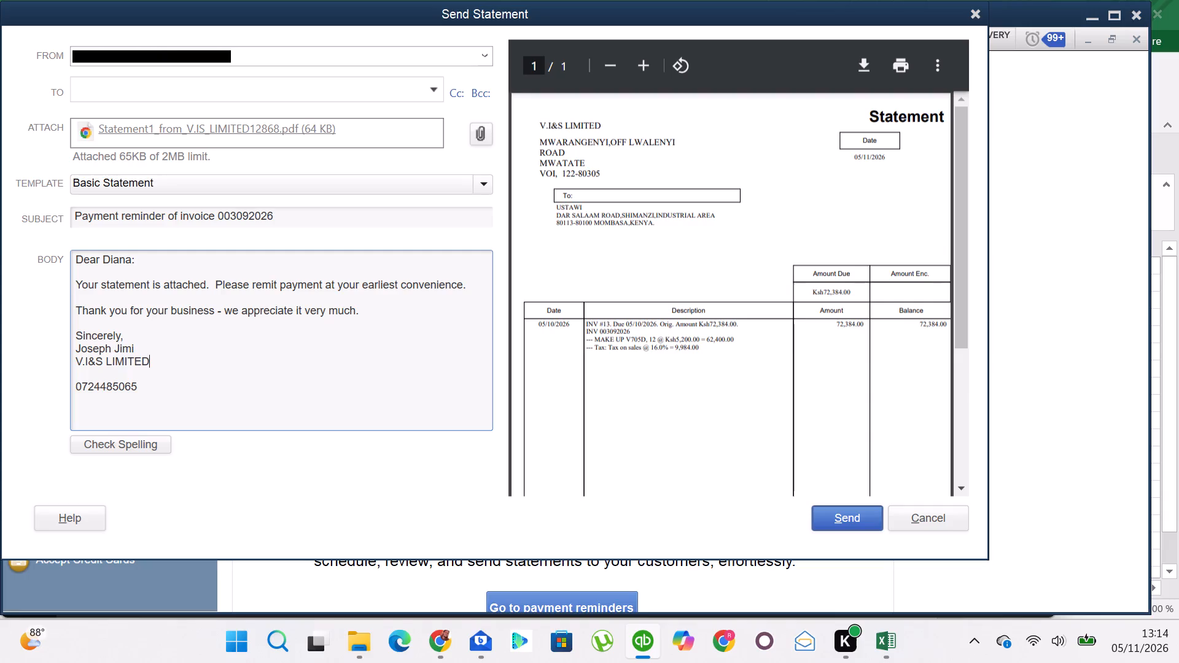
left_click(150, 384)
key("BackSpace")
key("BackSpace")
key("BackSpace")
key("BackSpace")
key("BackSpace")
key("BackSpace")
key("BackSpace")
key("BackSpace")
key("BackSpace")
key("BackSpace")
key("BackSpace")
key("BackSpace")
key("BackSpace")
key("BackSpace")
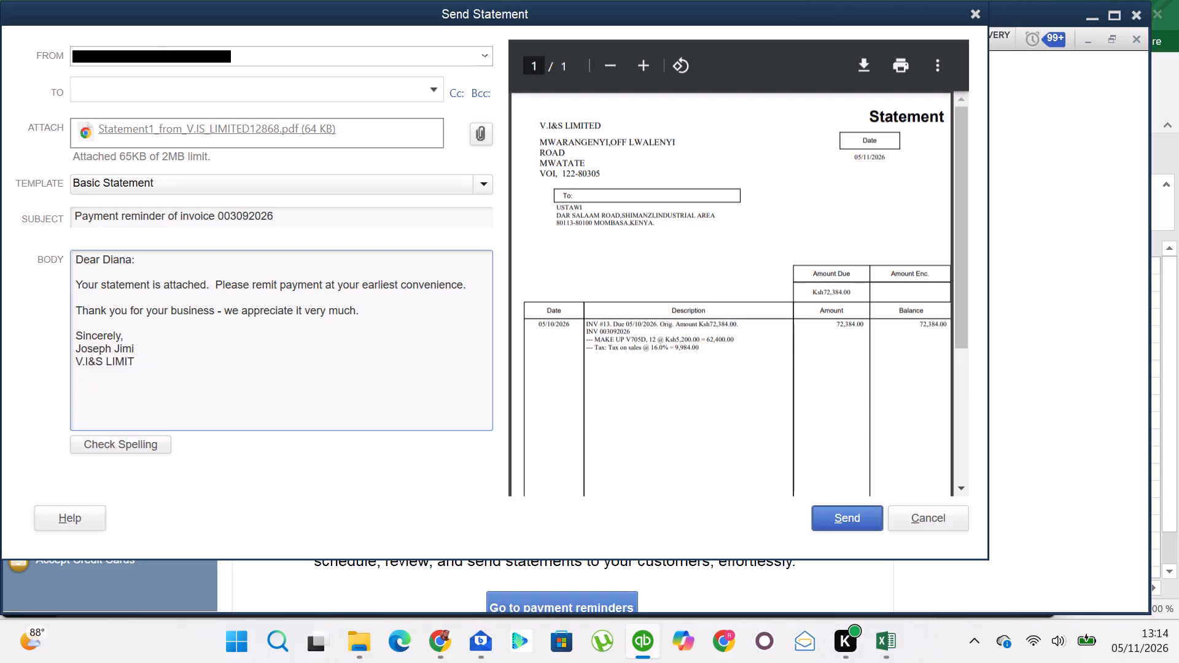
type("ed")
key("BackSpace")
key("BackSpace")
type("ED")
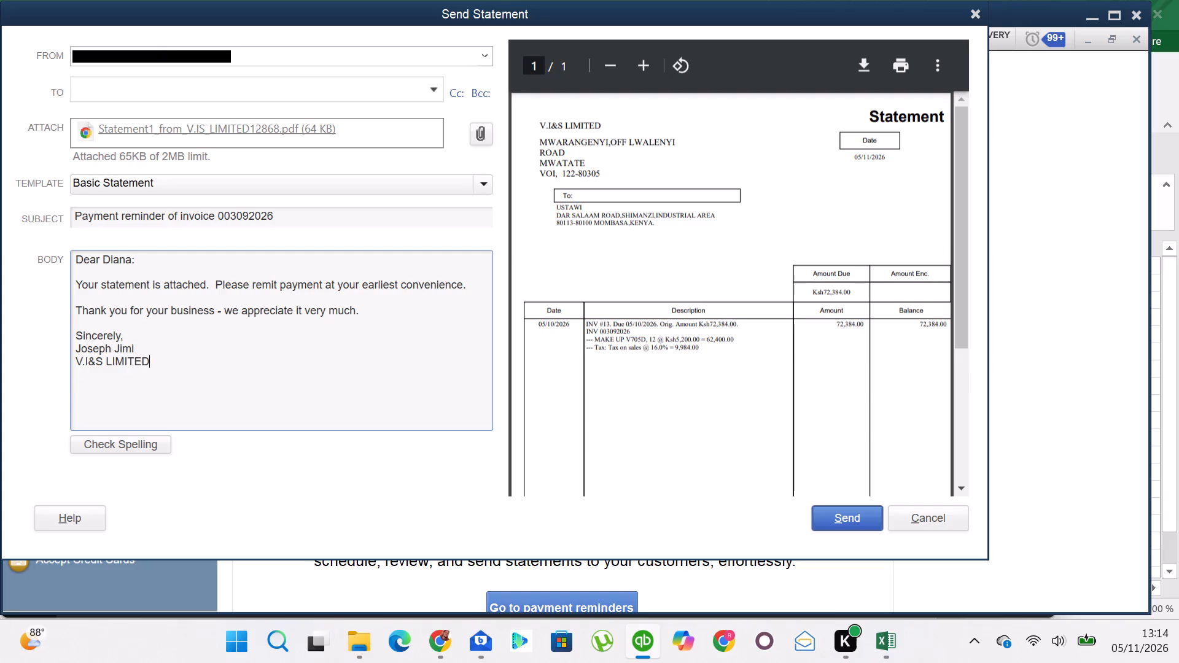
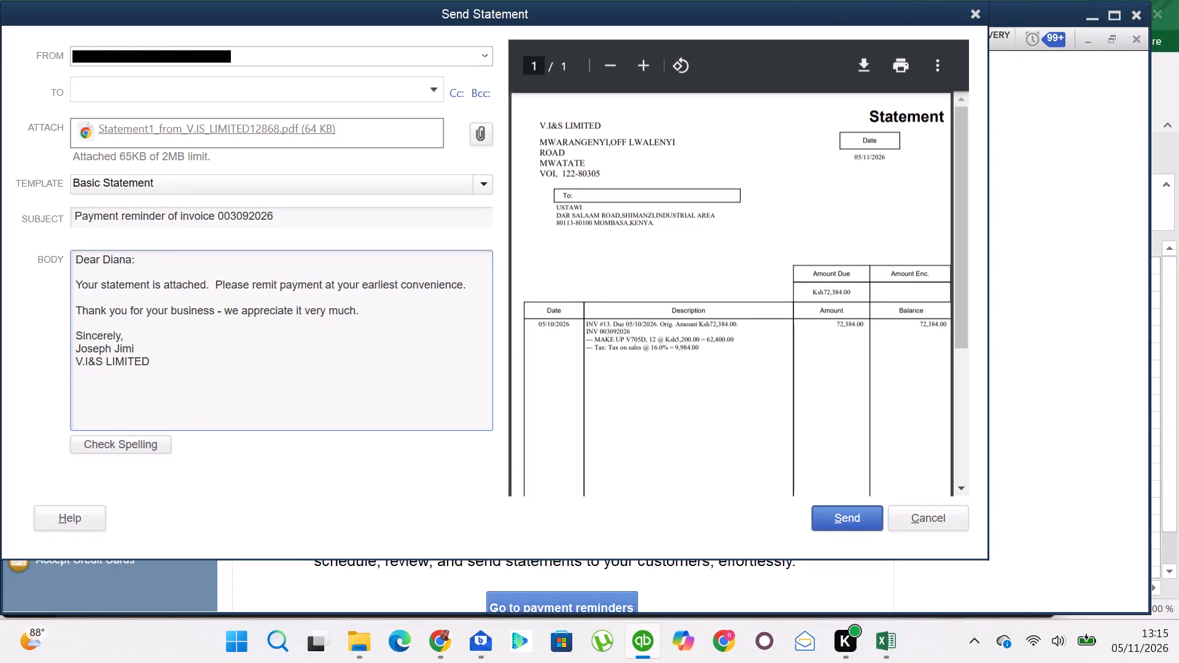
Replace "Your" at the start of the email body's first sentence with "Kimdly find".
left_click(103, 285)
key("BackSpace")
key("BackSpace")
key("BackSpace")
key("BackSpace")
key("BackSpace")
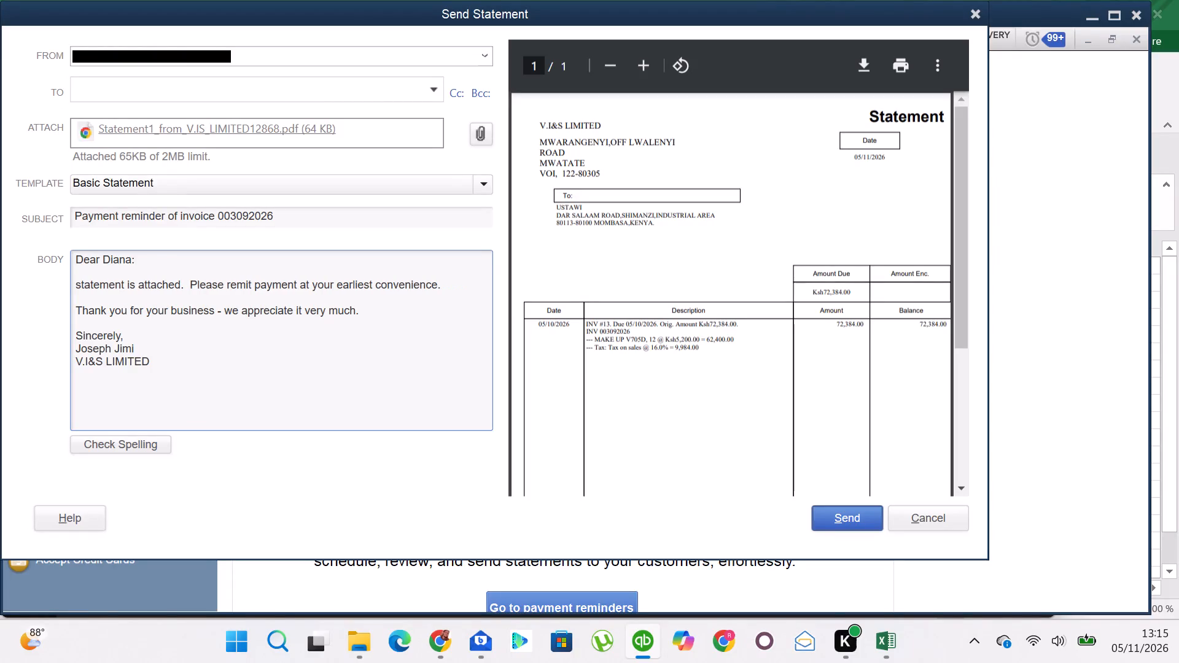
type("Kimdly")
key("space")
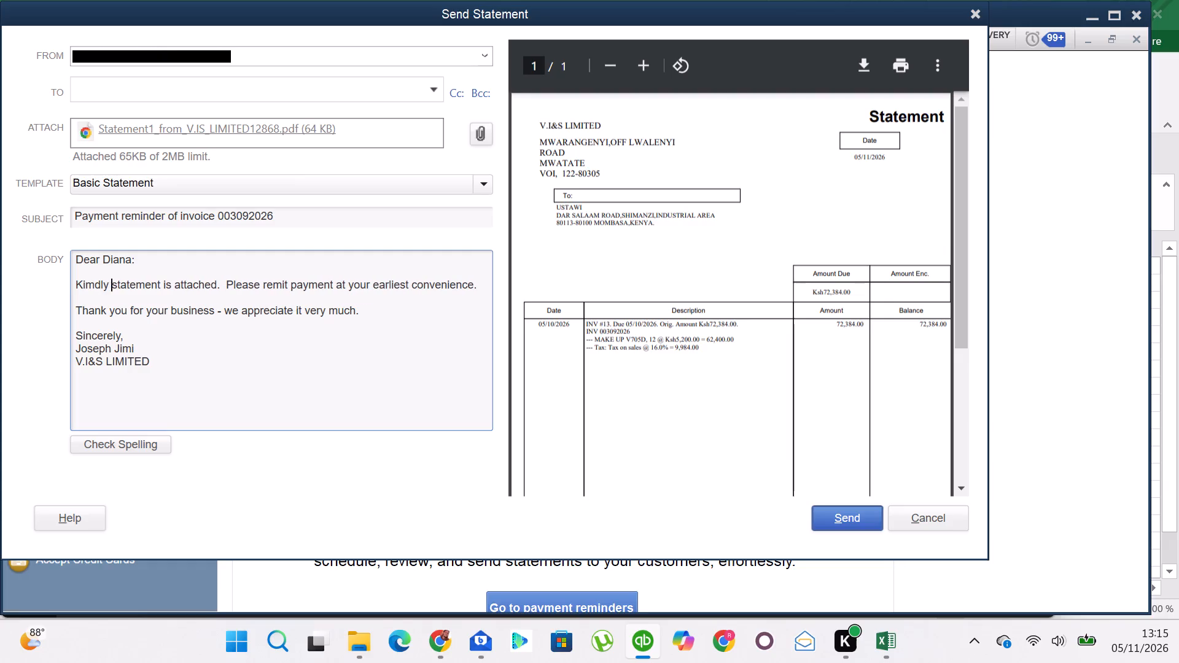
type("find")
key("space")
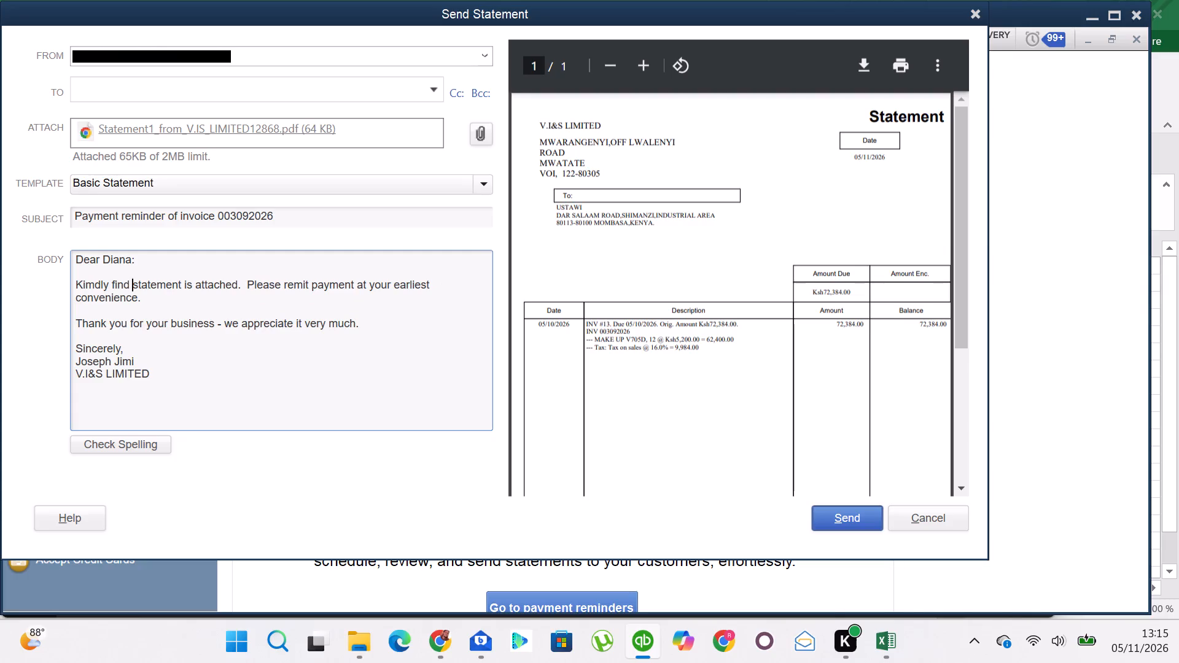
Replace "statement is attached" after "Kimdly find" in the email body with "attached your statememt".
left_click(239, 287)
key("BackSpace")
key("BackSpace")
key("BackSpace")
key("BackSpace")
key("BackSpace")
key("BackSpace")
key("BackSpace")
key("BackSpace")
key("BackSpace")
key("BackSpace")
key("BackSpace")
key("BackSpace")
key("BackSpace")
key("BackSpace")
key("BackSpace")
key("BackSpace")
key("BackSpace")
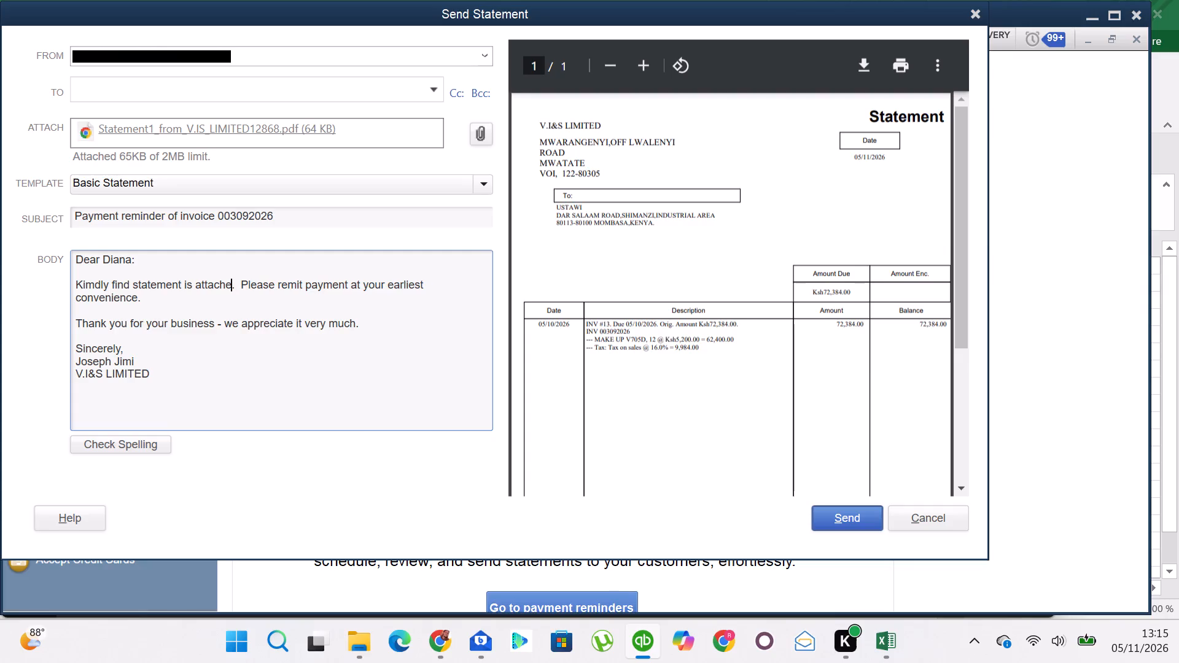
key("BackSpace")
key("BackSpace")
key("BackSpace")
key("BackSpace")
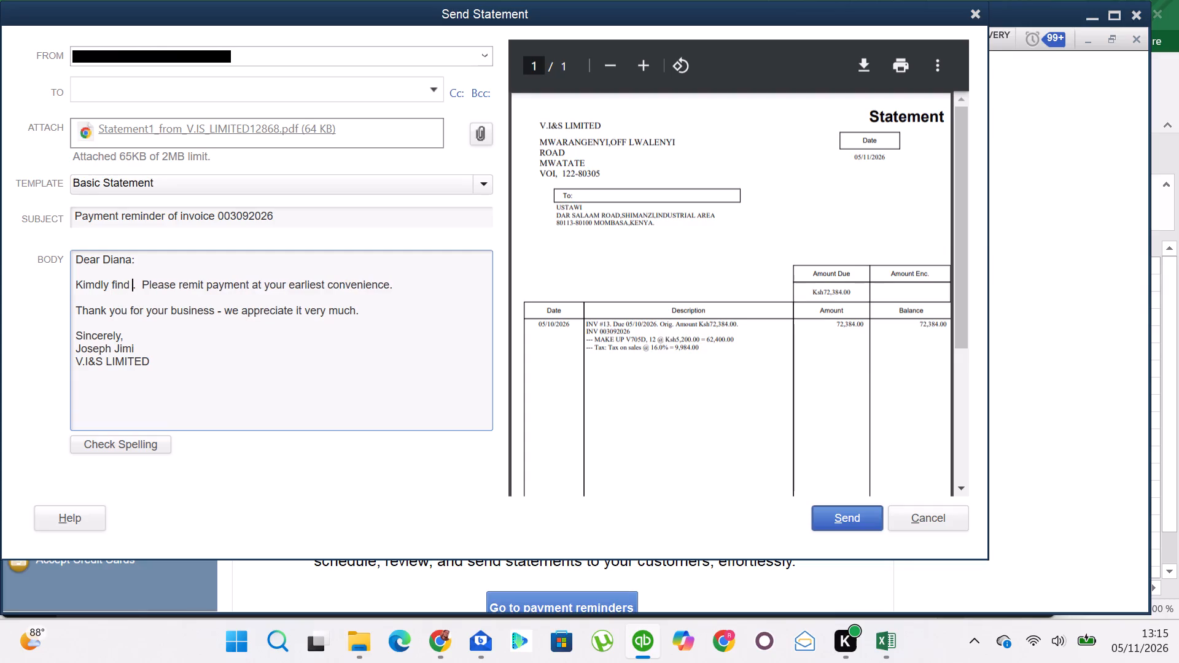
type("attached")
key("space")
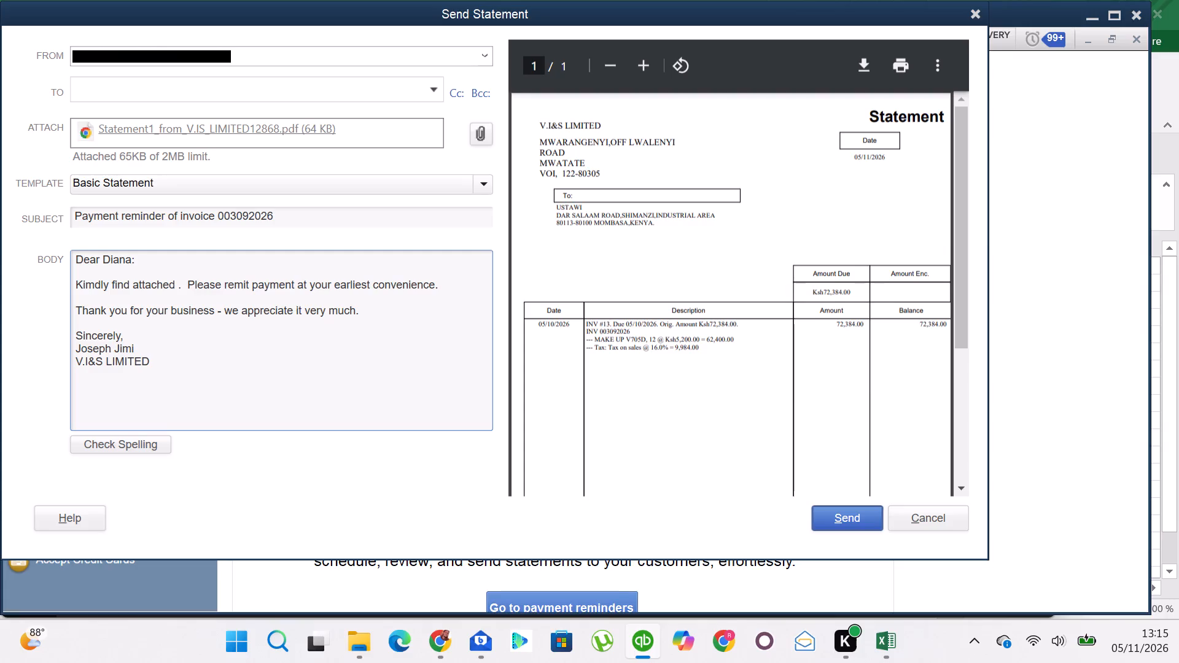
type("your statememt")
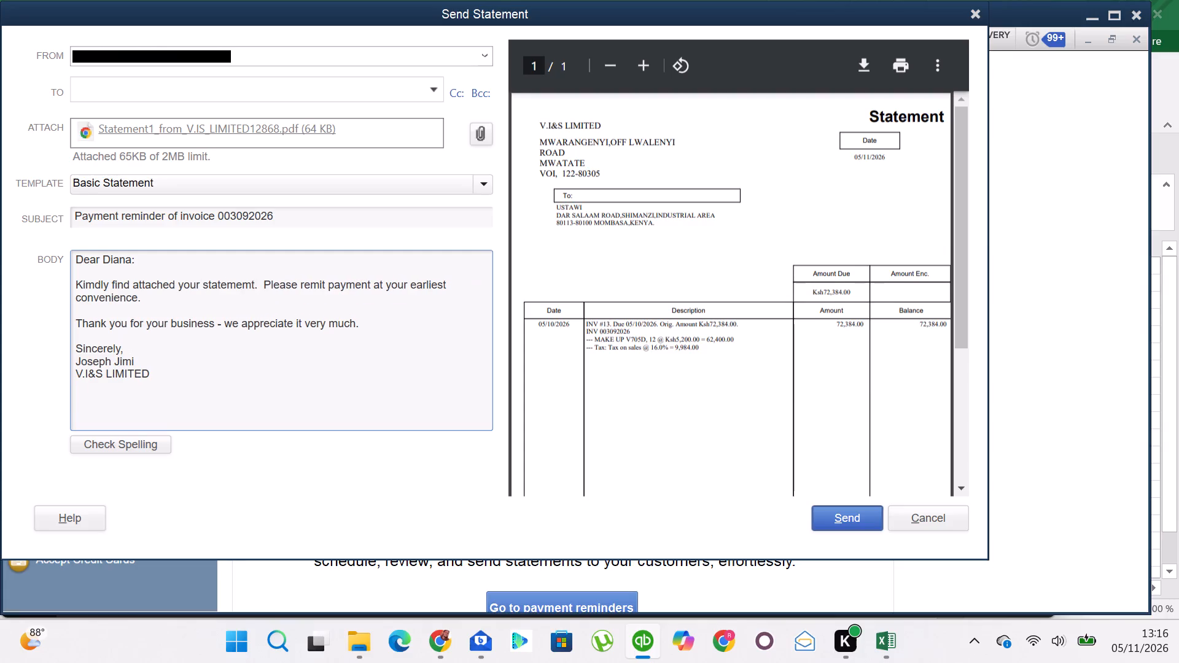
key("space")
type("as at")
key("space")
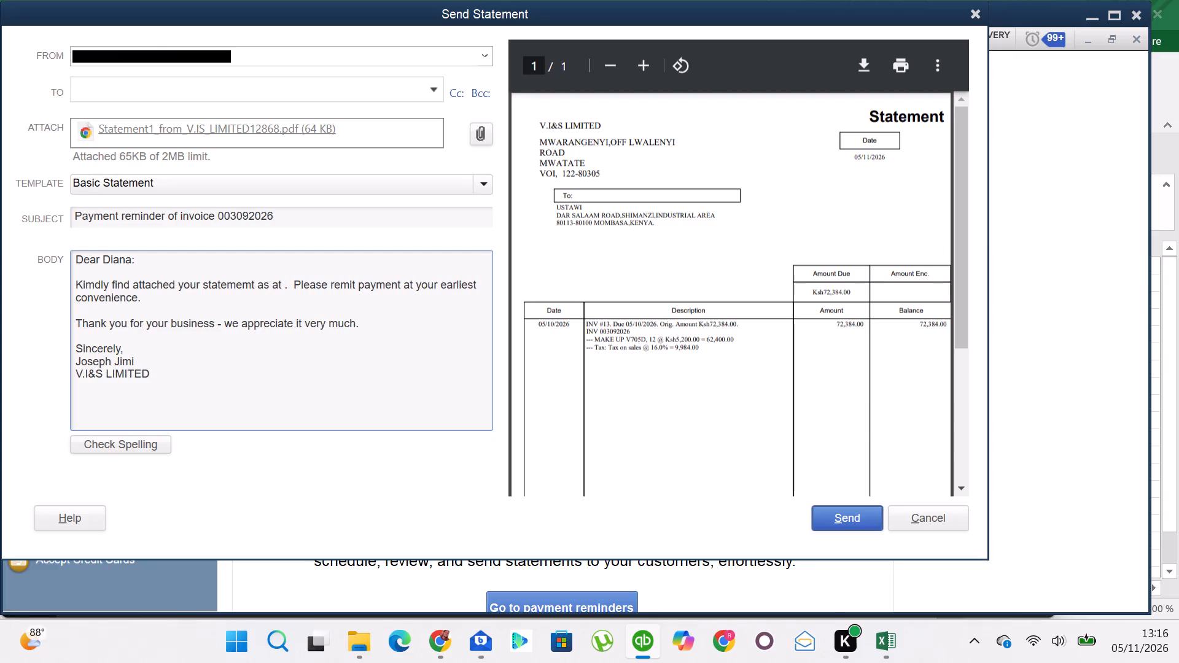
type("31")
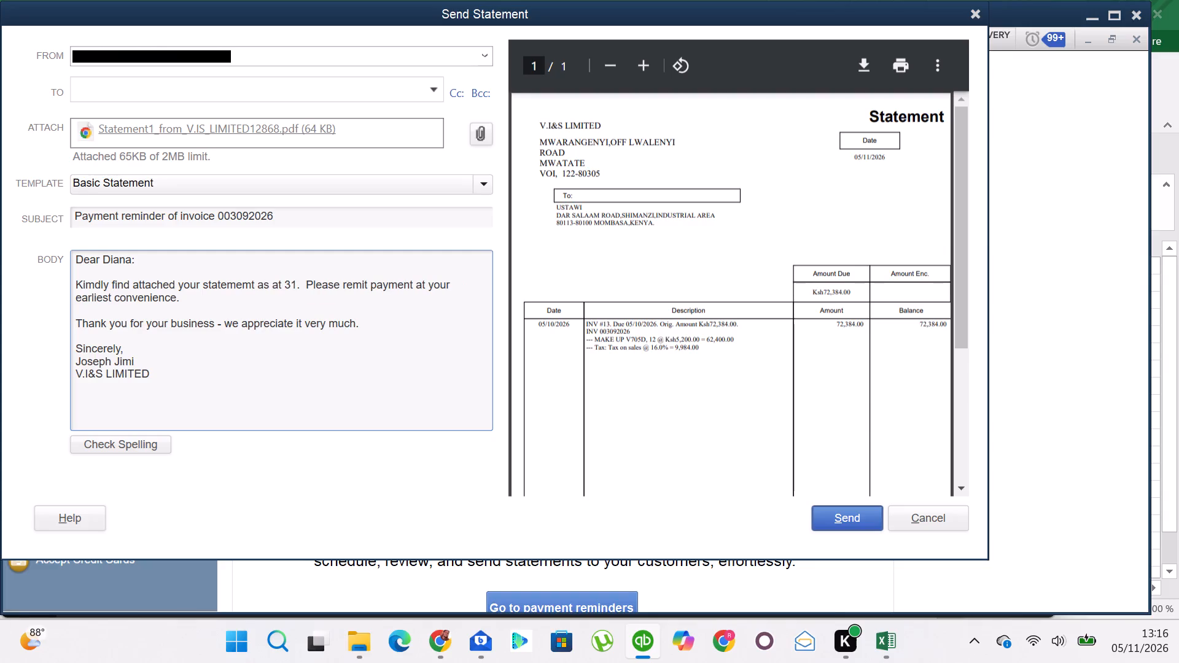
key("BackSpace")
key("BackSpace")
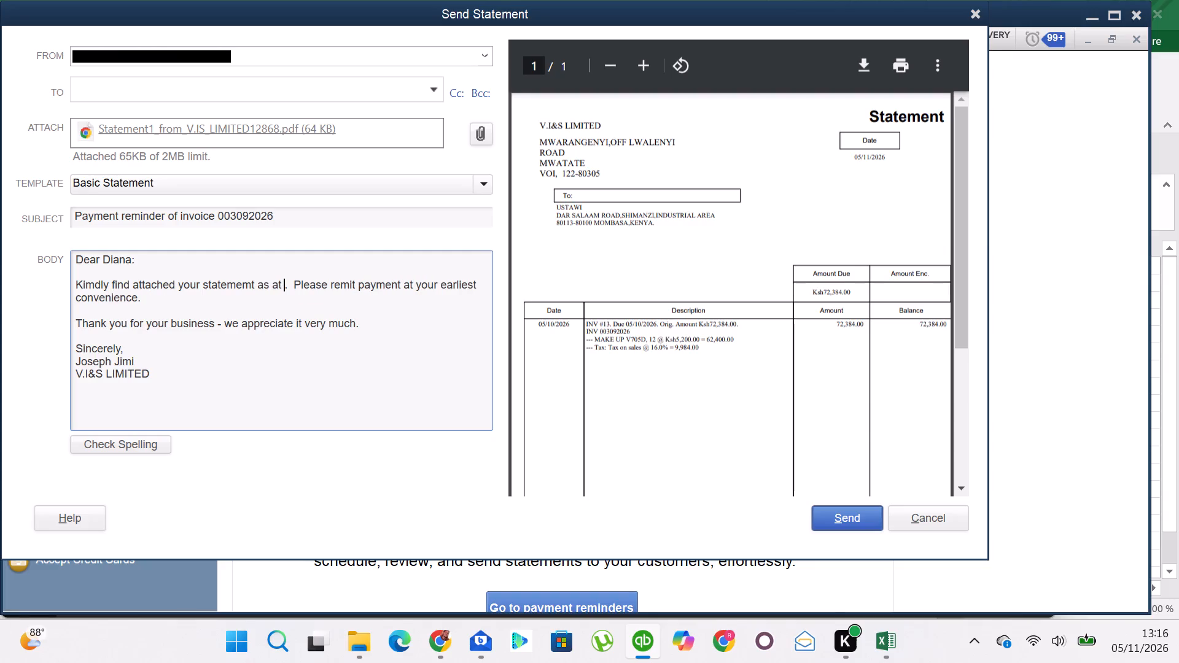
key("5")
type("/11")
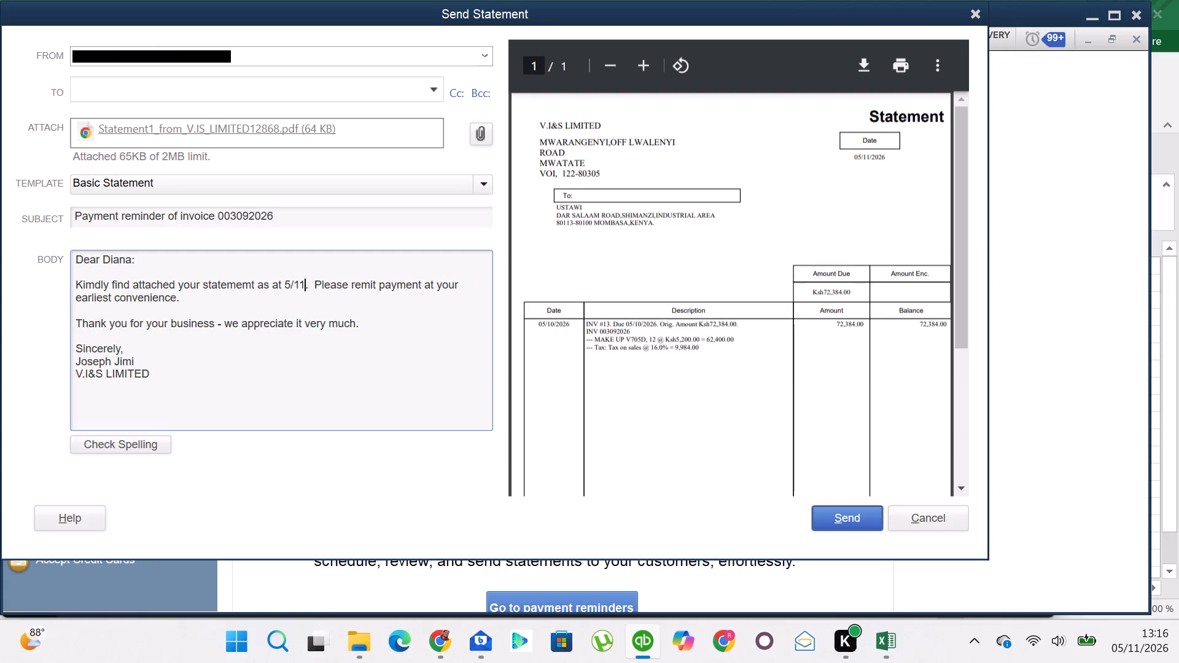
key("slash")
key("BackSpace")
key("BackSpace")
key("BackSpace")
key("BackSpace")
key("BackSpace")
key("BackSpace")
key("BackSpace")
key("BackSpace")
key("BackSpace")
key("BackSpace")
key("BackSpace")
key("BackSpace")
Correct "statememt" to "statement" and continue the body's first sentence with "for a due invoice".
key("BackSpace")
key("BackSpace")
key("BackSpace")
key("BackSpace")
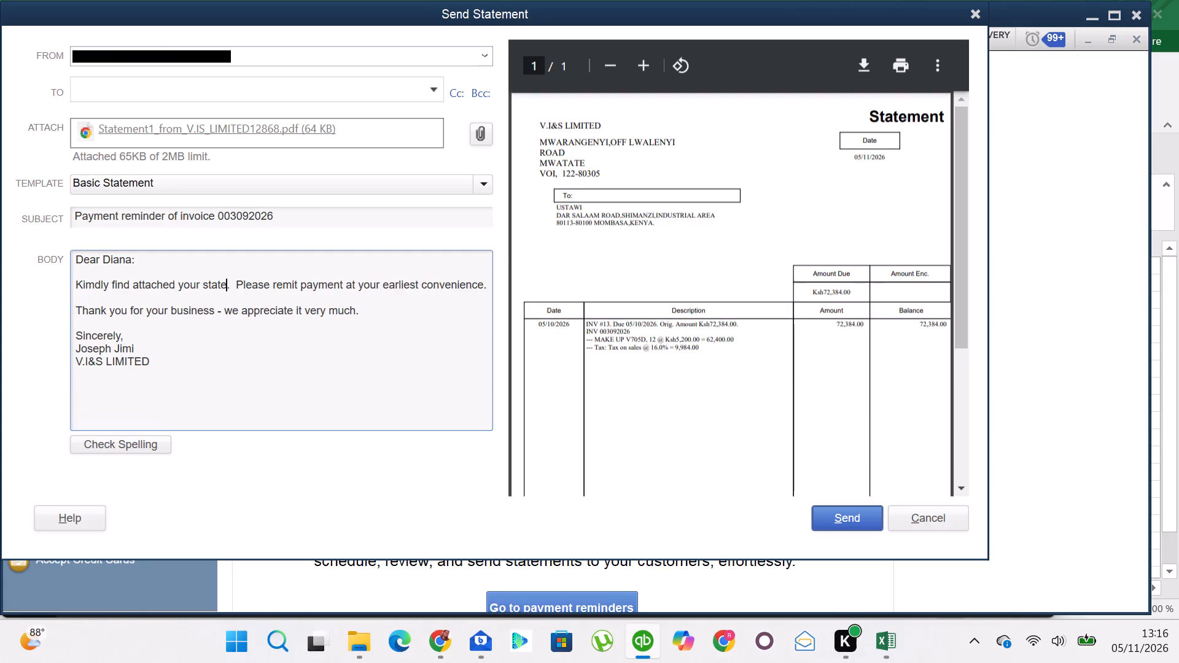
type("ment for")
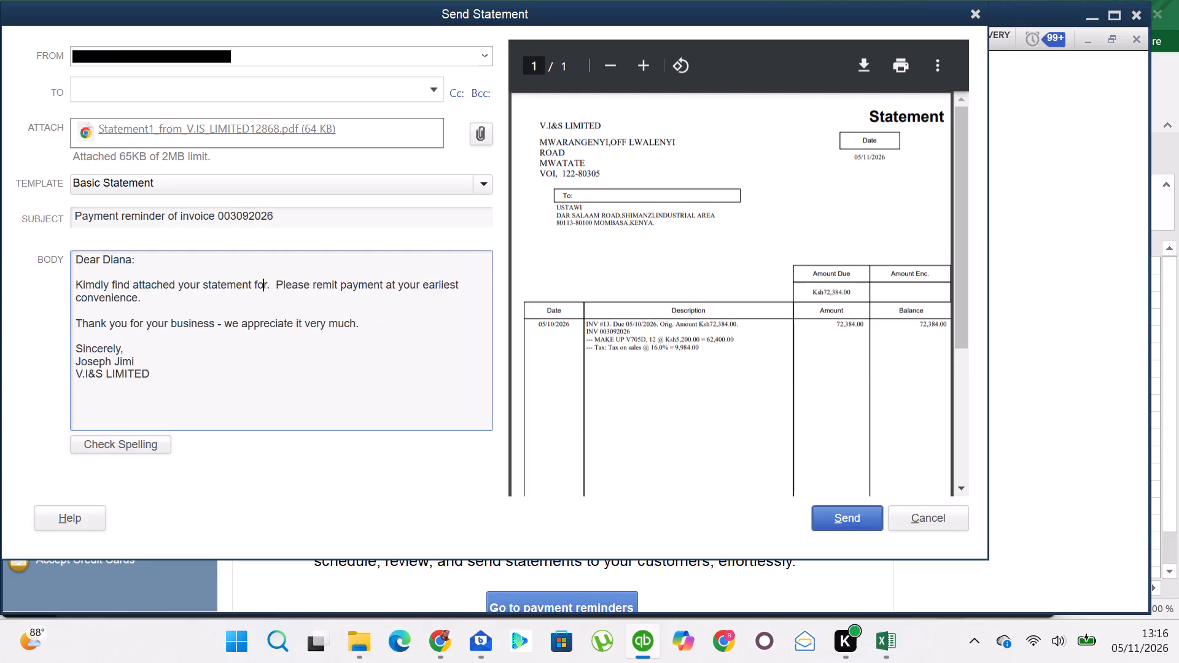
key("space")
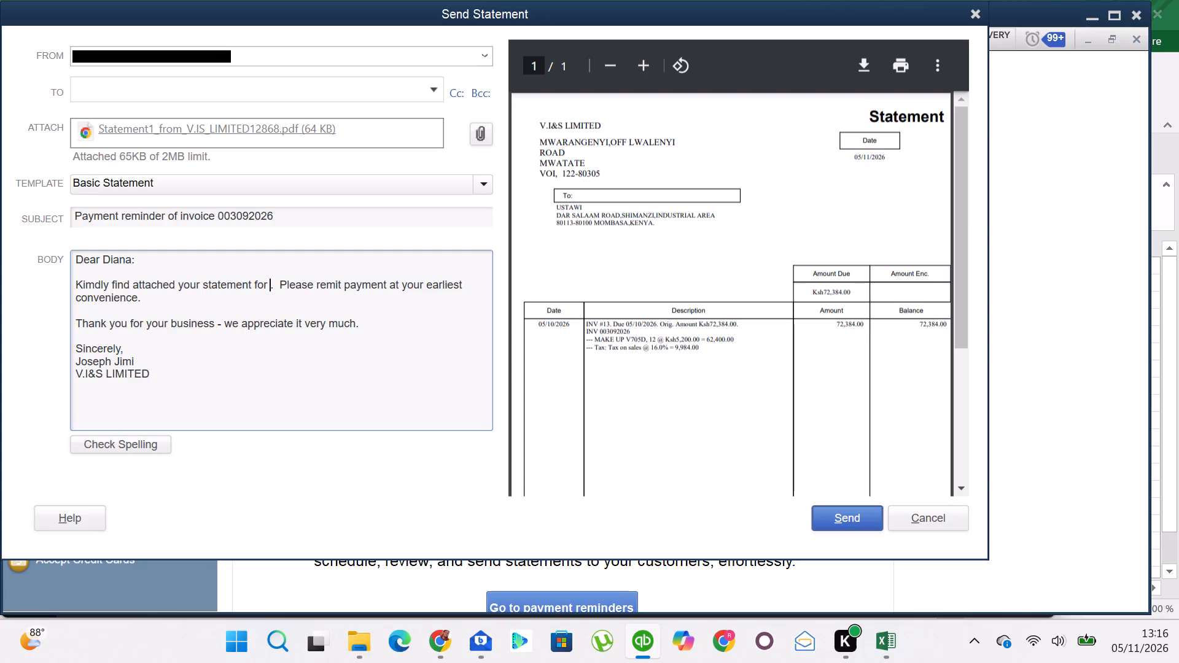
key("a")
key("space")
type("due")
key("space")
type("invoice")
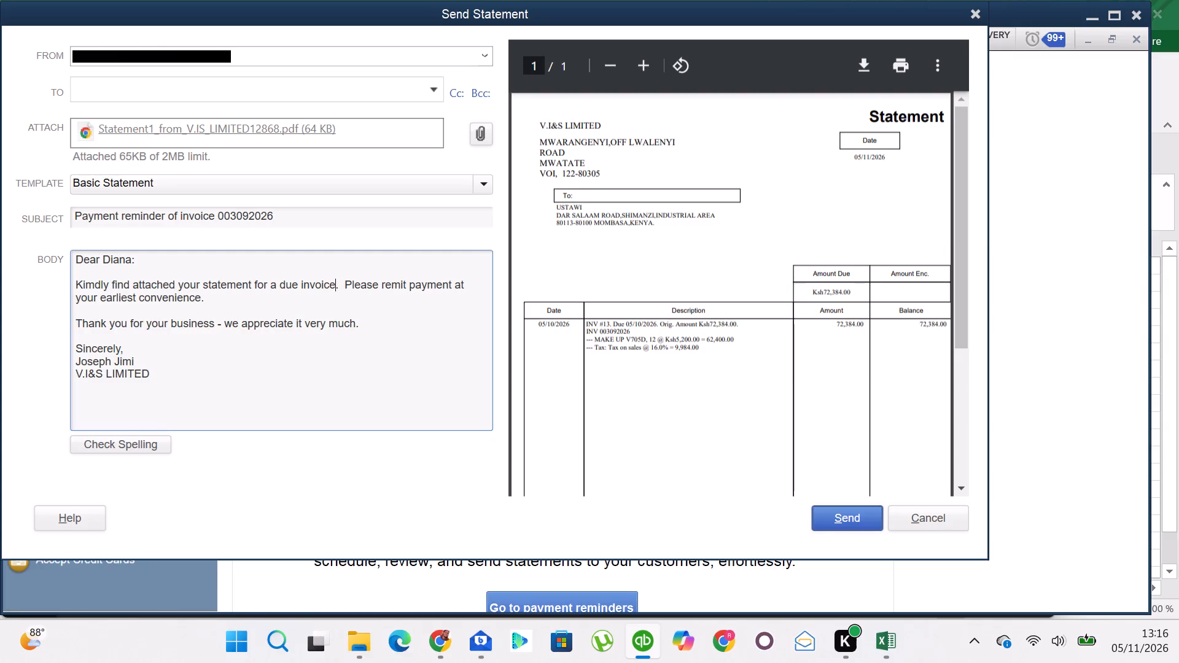
Correct the misspelled "Kimdly" at the start of the first body sentence to "Kindly".
left_click(87, 290)
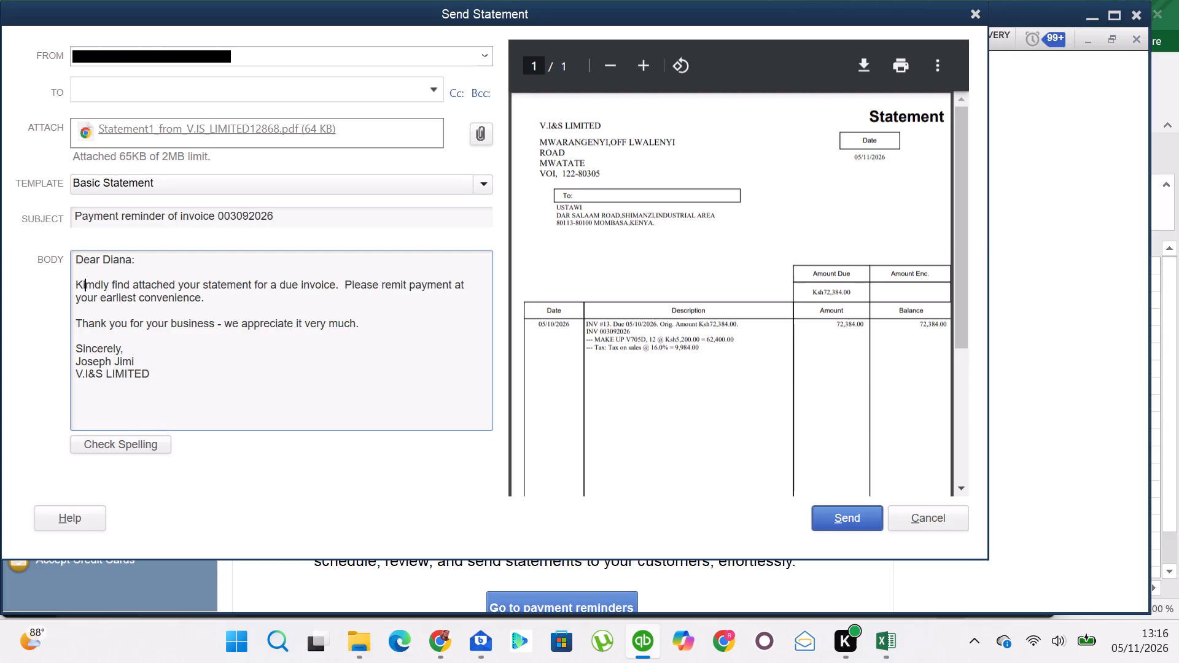
left_click(99, 282)
left_click(91, 283)
key("BackSpace")
key("n")
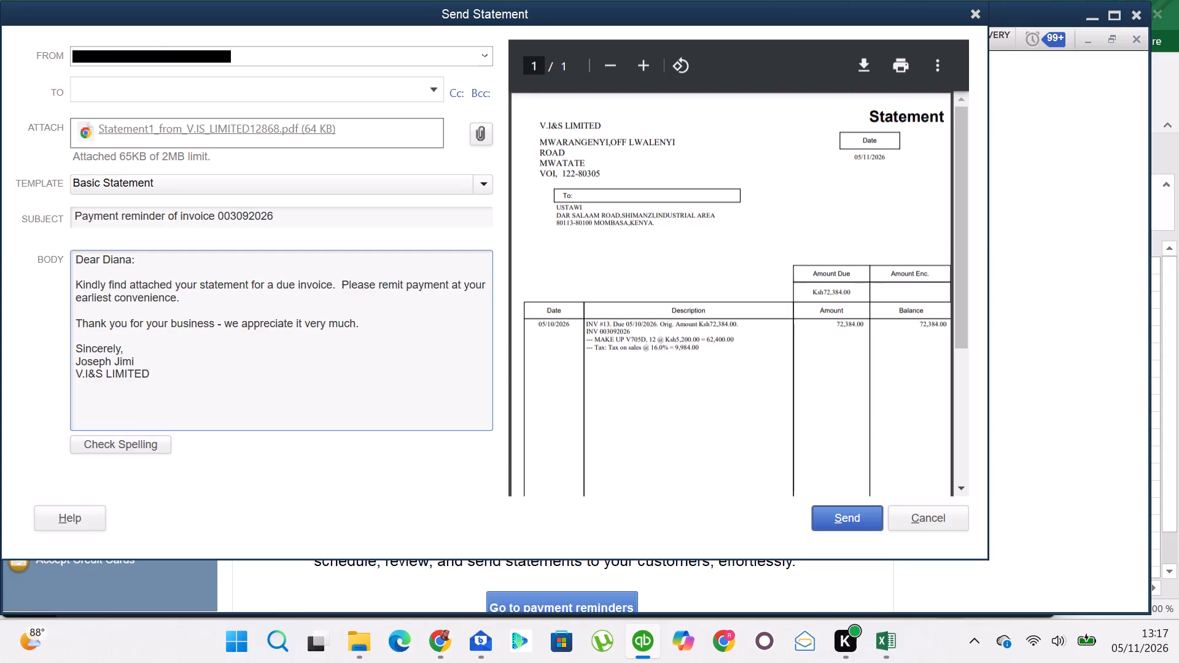
Replace "remit payment at your earliest convenience." after "Please" in the email body with "note".
left_click(178, 303)
key("BackSpace")
key("BackSpace")
key("BackSpace")
key("BackSpace")
key("BackSpace")
key("BackSpace")
key("BackSpace")
key("BackSpace")
key("BackSpace")
key("BackSpace")
key("BackSpace")
key("BackSpace")
key("BackSpace")
key("BackSpace")
key("BackSpace")
key("BackSpace")
key("BackSpace")
key("BackSpace")
key("BackSpace")
key("BackSpace")
key("BackSpace")
key("BackSpace")
key("BackSpace")
key("BackSpace")
key("BackSpace")
key("BackSpace")
key("BackSpace")
key("BackSpace")
key("BackSpace")
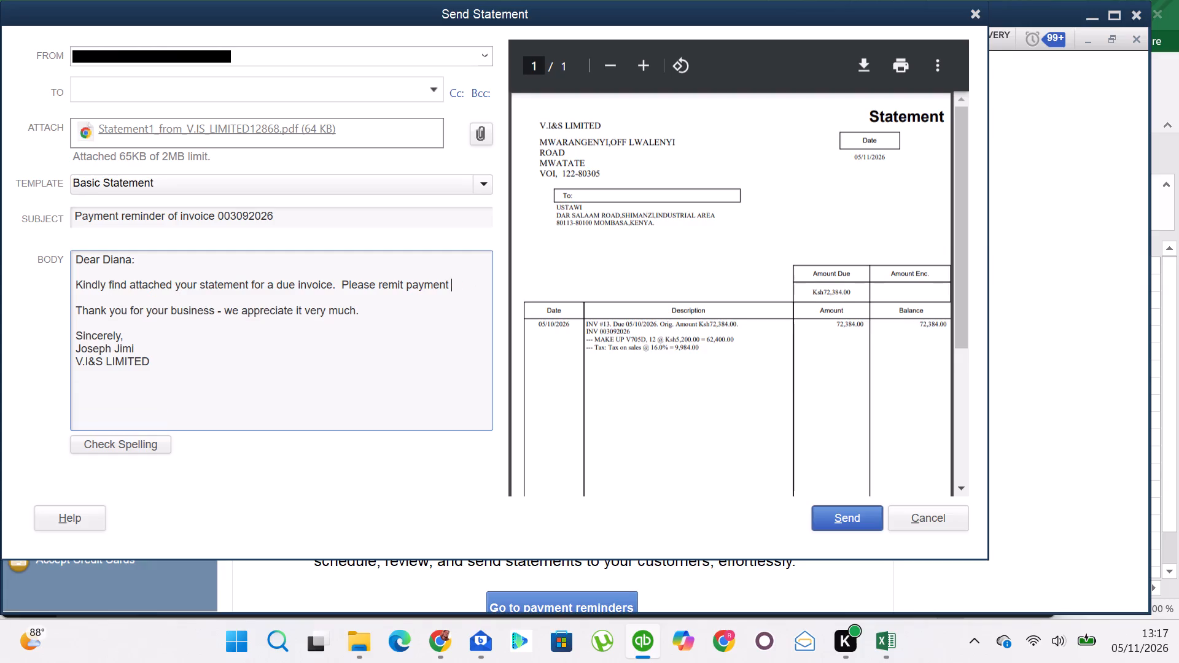
key("BackSpace")
key("BackSpace")
key("BackSpace")
key("BackSpace")
key("BackSpace")
key("BackSpace")
key("BackSpace")
key("BackSpace")
key("BackSpace")
key("BackSpace")
key("BackSpace")
key("BackSpace")
key("BackSpace")
key("BackSpace")
key("BackSpace")
type("note")
left_click(333, 287)
key("BackSpace")
key("BackSpace")
key("BackSpace")
key("BackSpace")
key("BackSpace")
key("BackSpace")
key("BackSpace")
key("BackSpace")
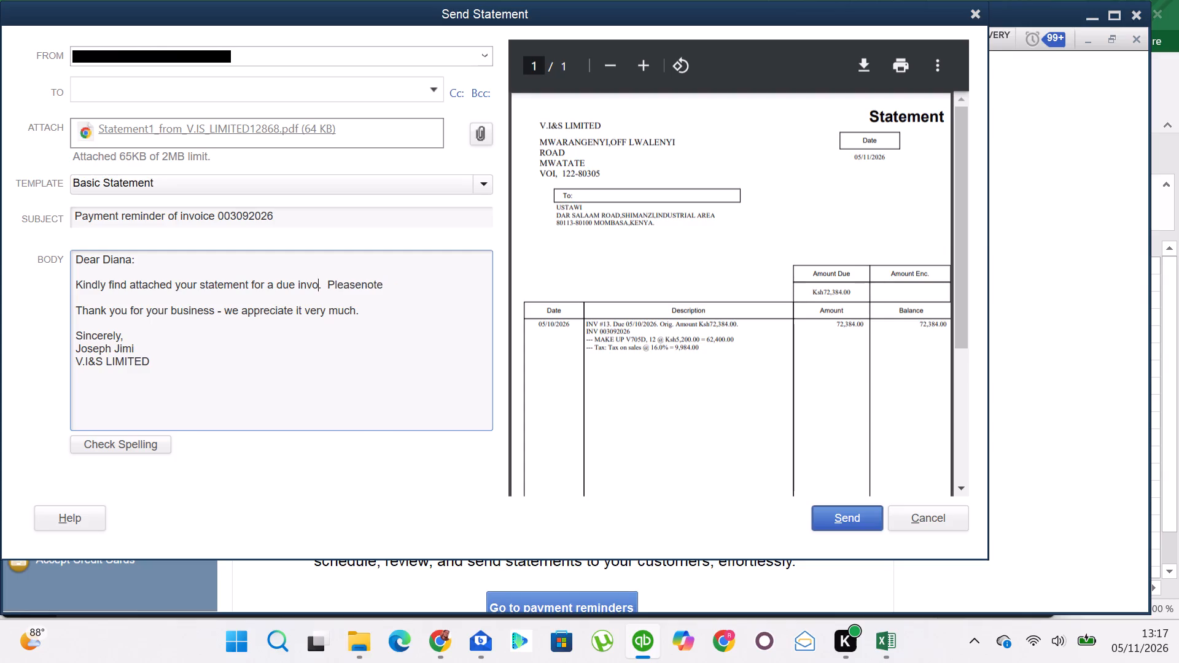
key("BackSpace")
key("BackSpace")
key("BackSpace")
key("BackSpace")
key("BackSpace")
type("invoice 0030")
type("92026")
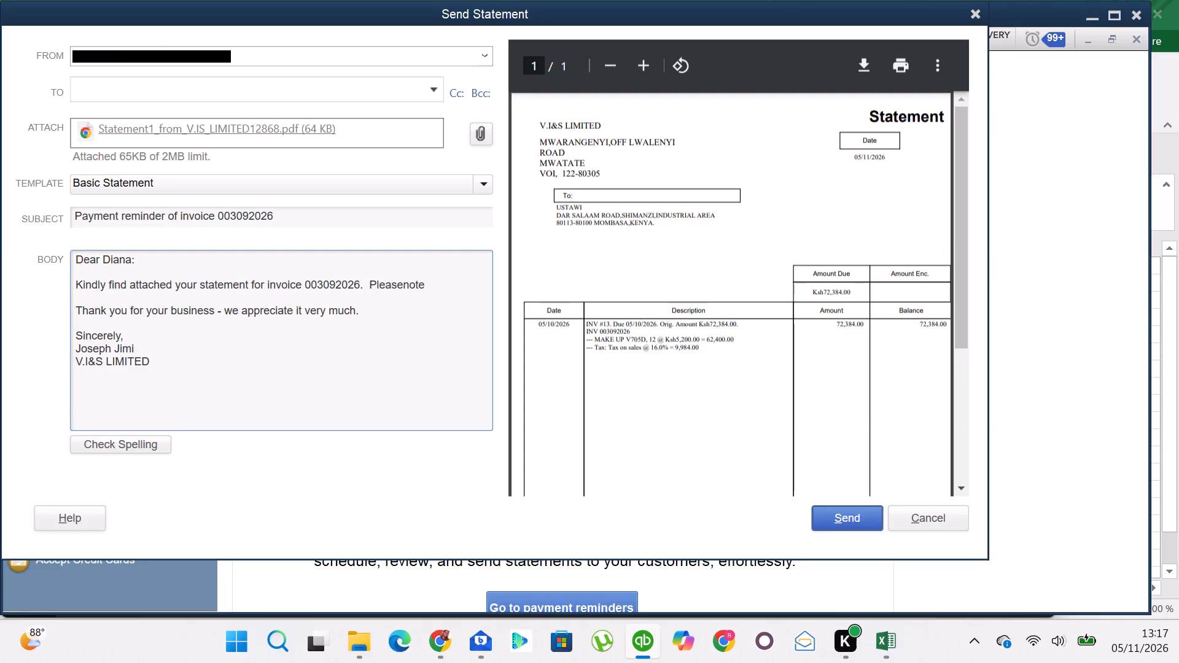
Add the missing space in "Pleasenote" and complete the sentence as "Please note that this invoice is yet to be settled.".
left_click(405, 286)
key("space")
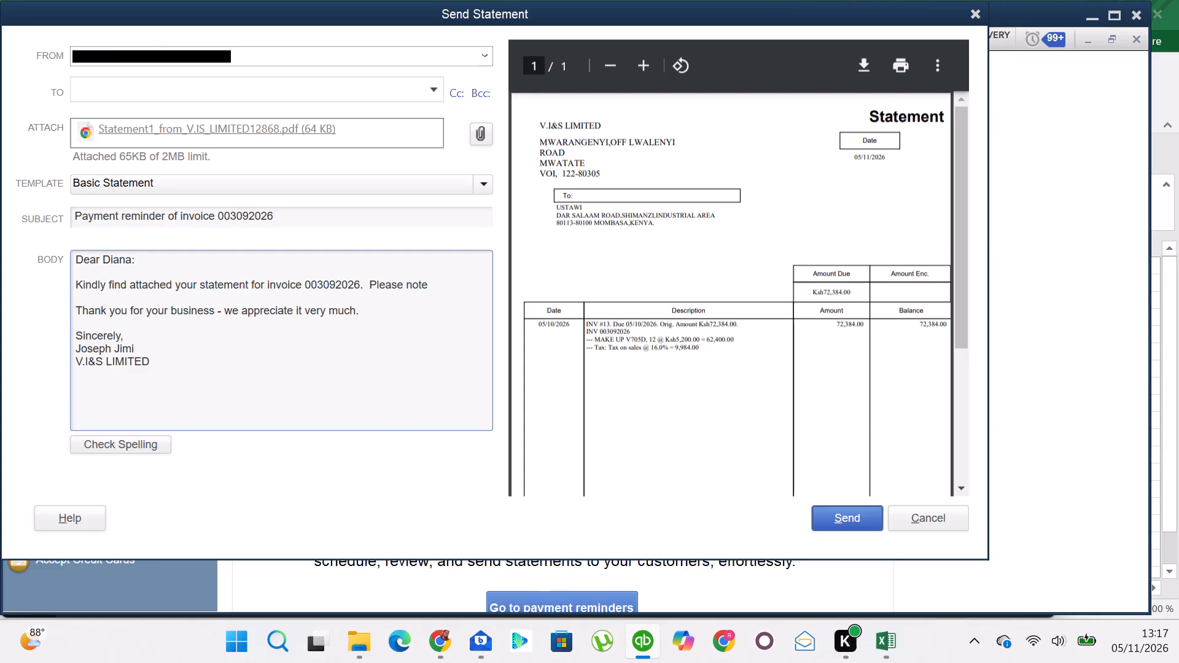
left_click(430, 290)
key("space")
type("that")
key("space")
type("this")
key("space")
type("invoice is no")
key("BackSpace")
key("BackSpace")
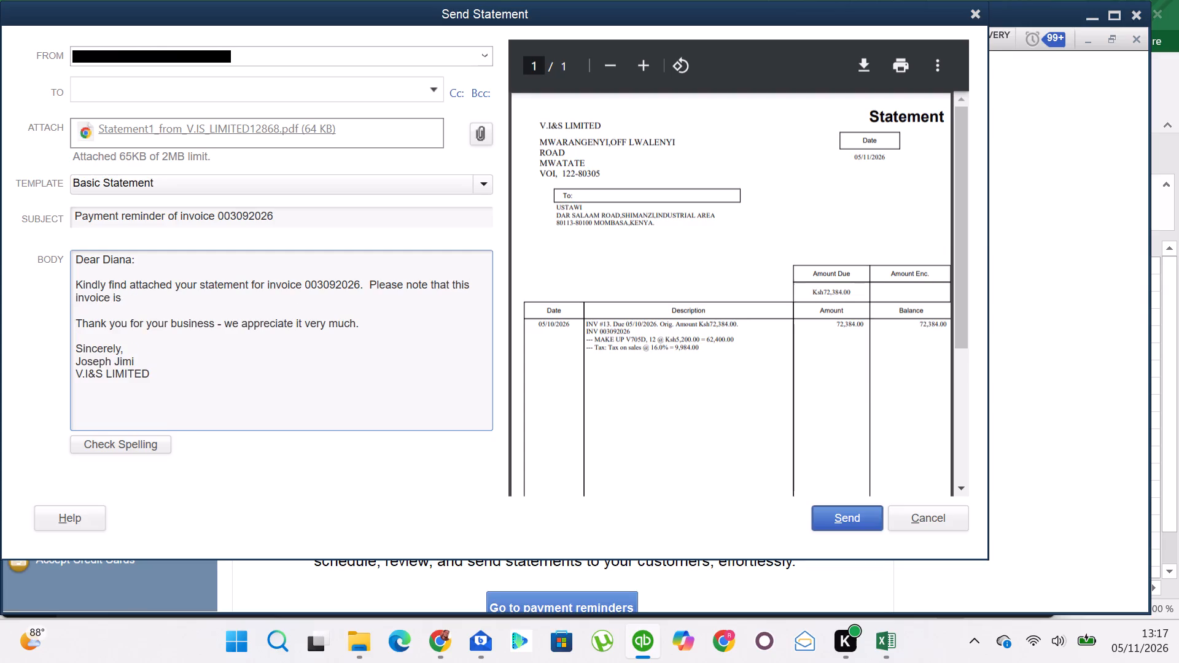
type("yet to be")
key("space")
type("settk")
key("BackSpace")
type("led")
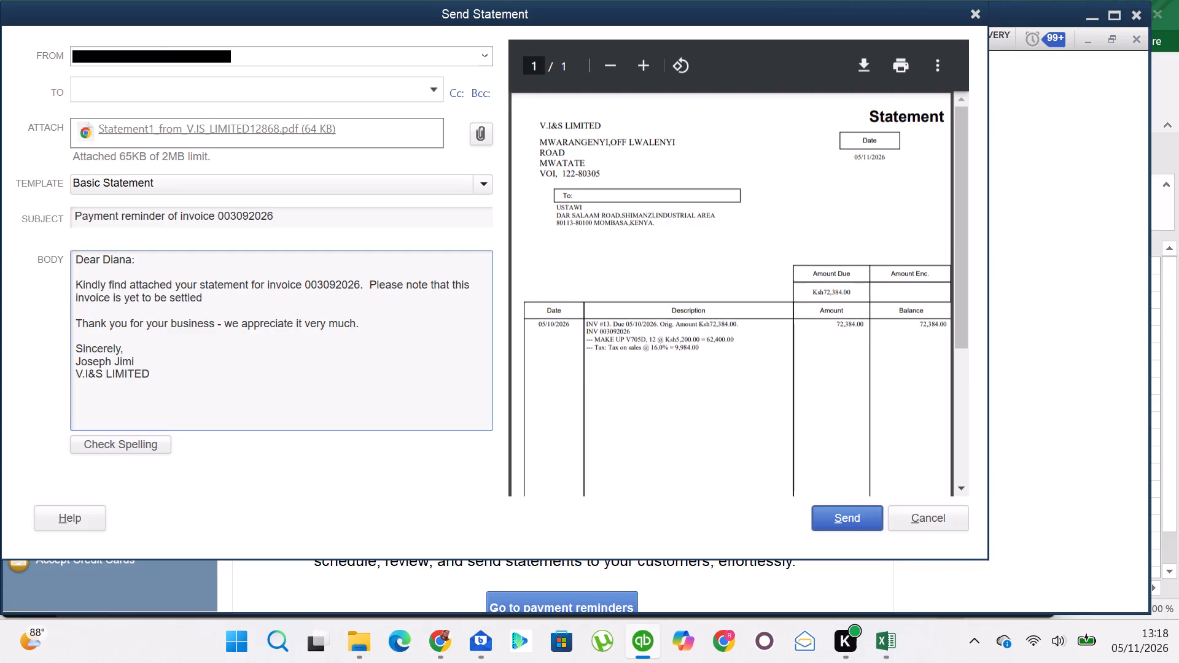
key("period")
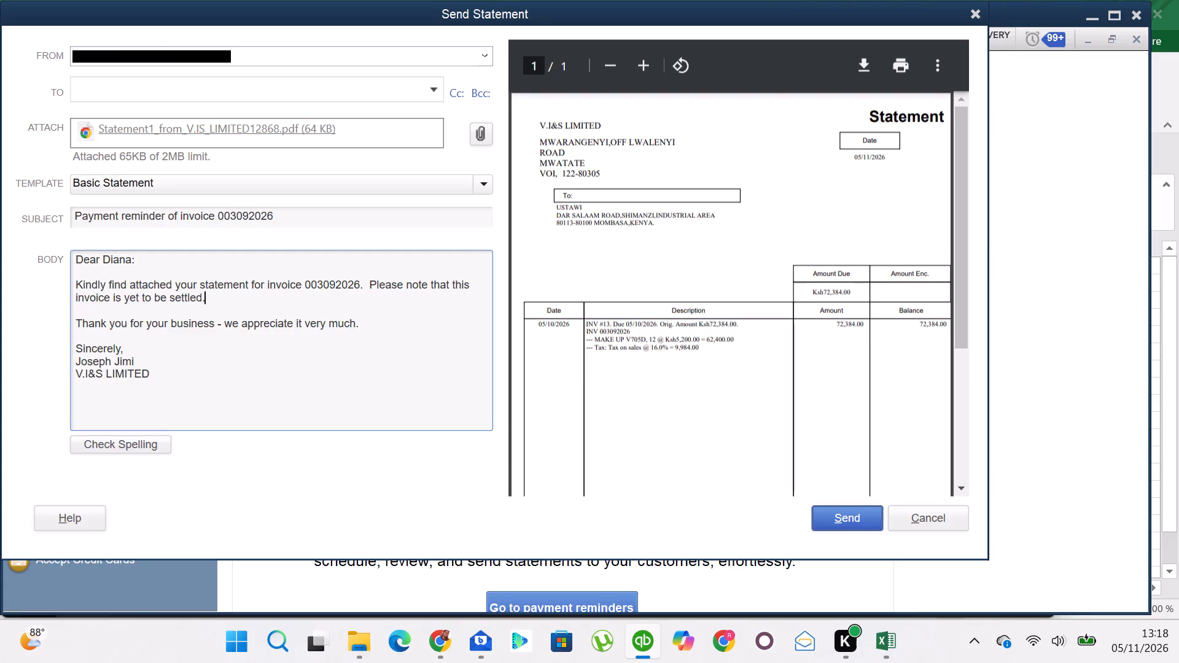
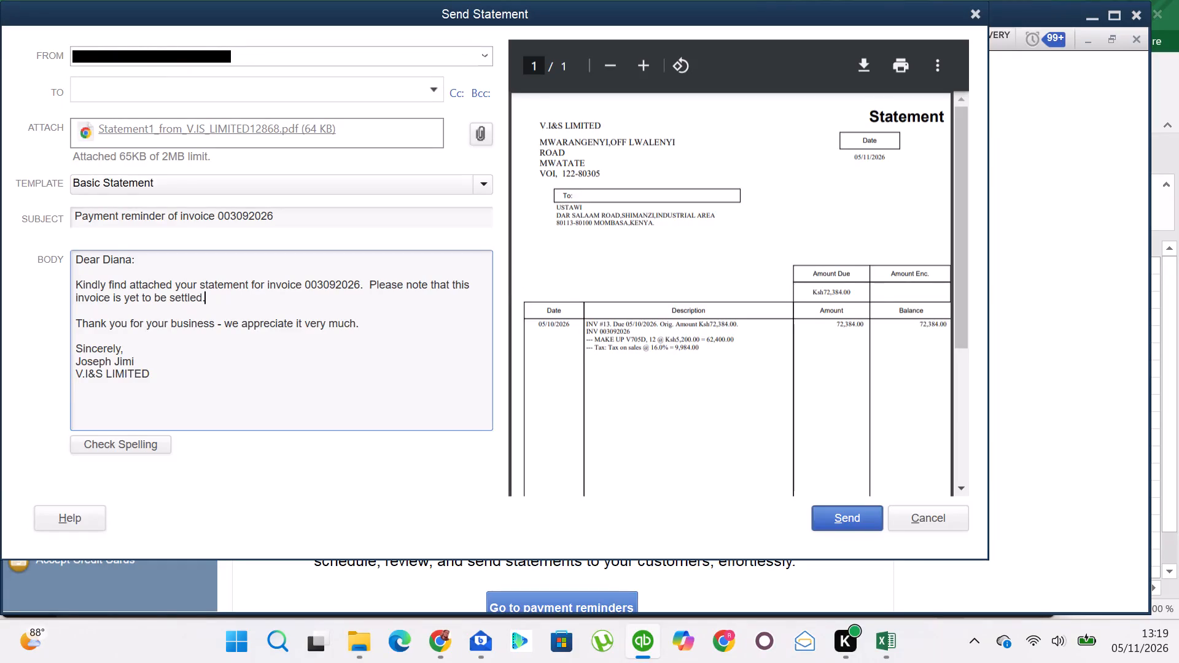
Extend the sentence ending "yet to be settled" in the email body with "and was due on 30/10/2026.".
key("BackSpace")
key("space")
type("and was due on 30")
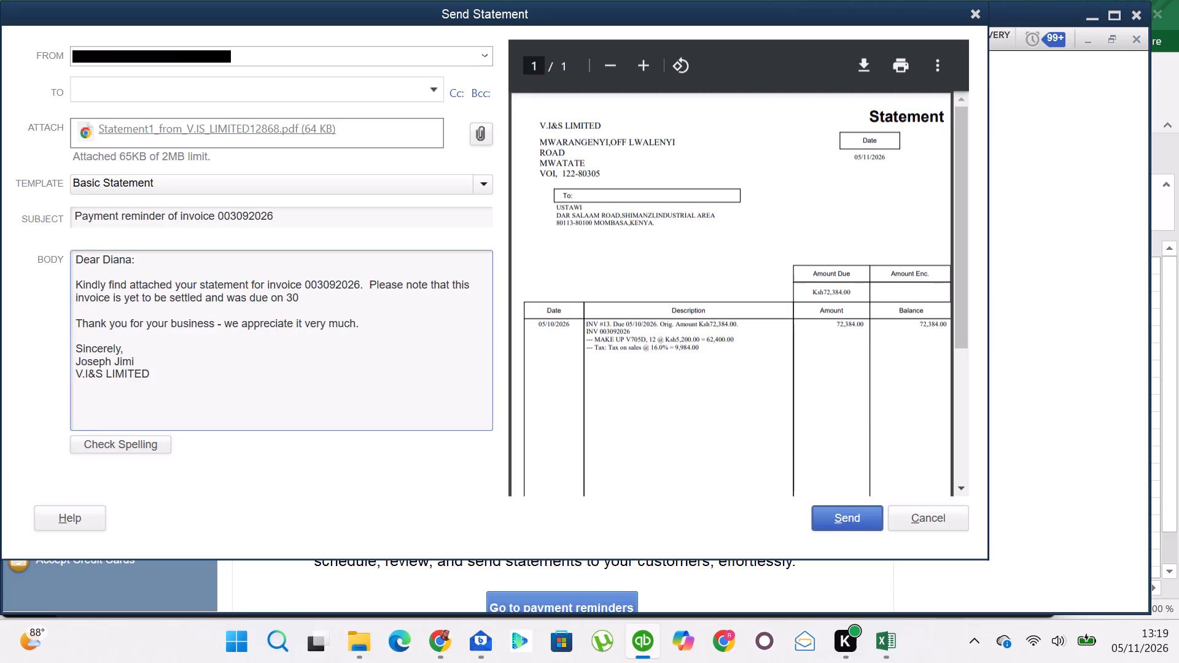
type("/10/2026")
key("period")
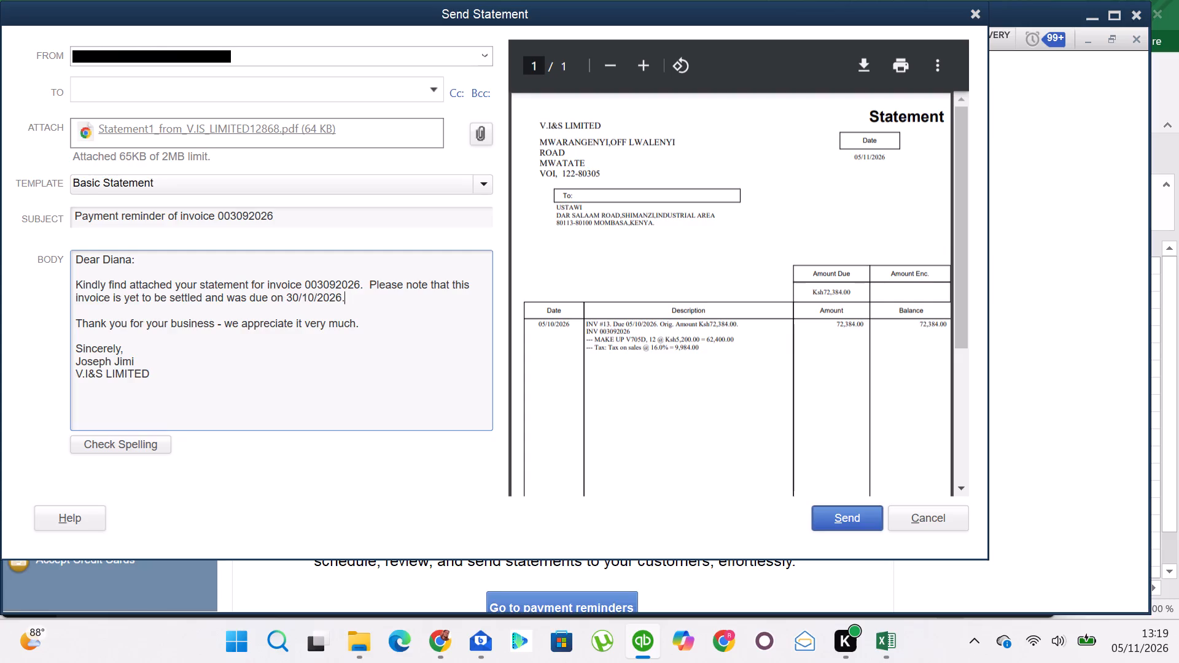
Replace "is yet to be settled and was" in the second body sentence with "was".
left_click(246, 301)
key("BackSpace")
key("BackSpace")
key("BackSpace")
key("BackSpace")
key("BackSpace")
key("BackSpace")
key("BackSpace")
key("BackSpace")
key("BackSpace")
key("BackSpace")
key("BackSpace")
key("BackSpace")
key("BackSpace")
key("BackSpace")
key("BackSpace")
key("BackSpace")
key("BackSpace")
key("BackSpace")
key("BackSpace")
key("BackSpace")
key("BackSpace")
key("BackSpace")
key("BackSpace")
key("BackSpace")
key("BackSpace")
key("BackSpace")
key("BackSpace")
key("BackSpace")
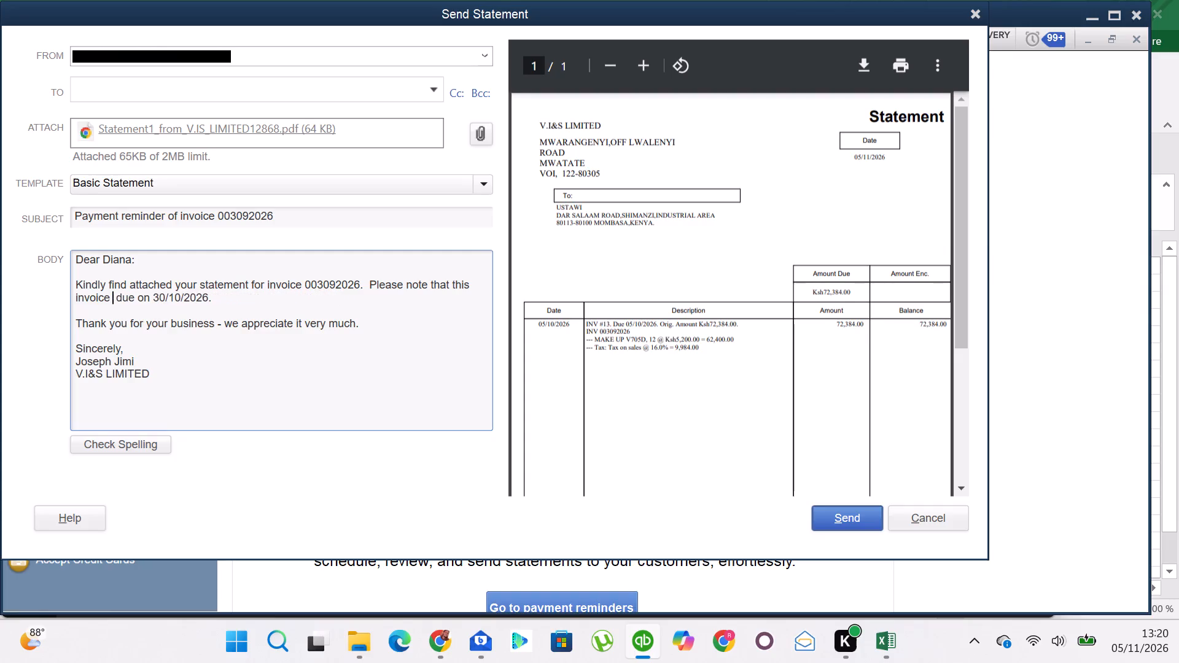
type("was")
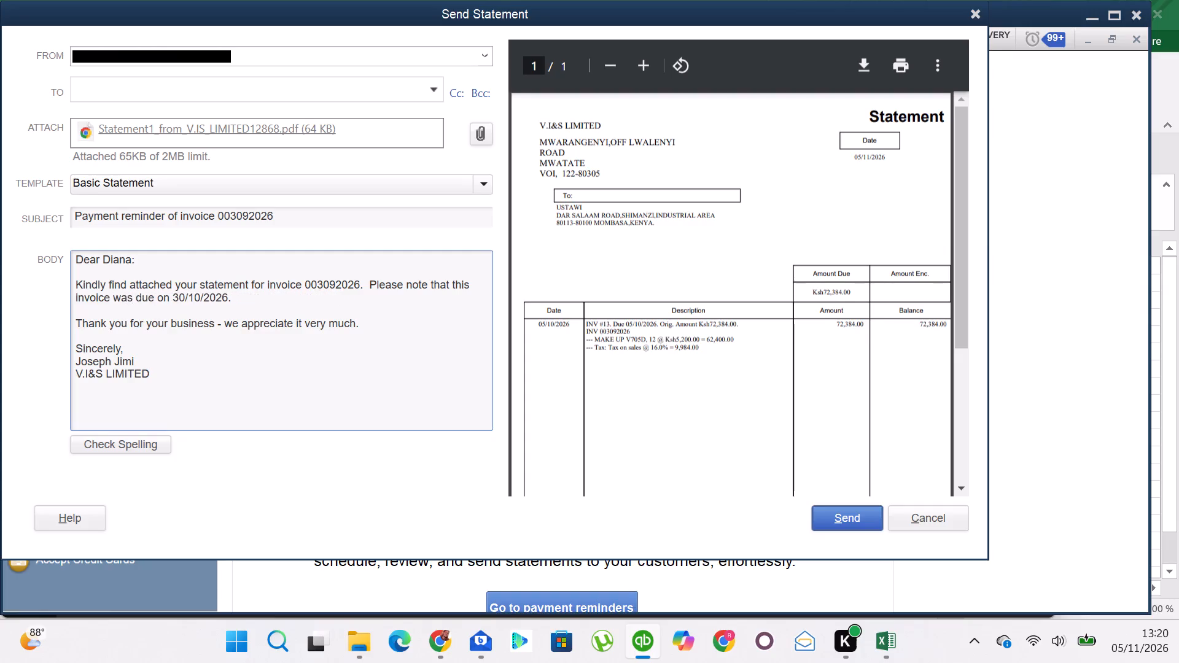
Extend the second body sentence after "30/10/2026" with "and is yet to be settled.".
left_click(292, 292)
key("Return")
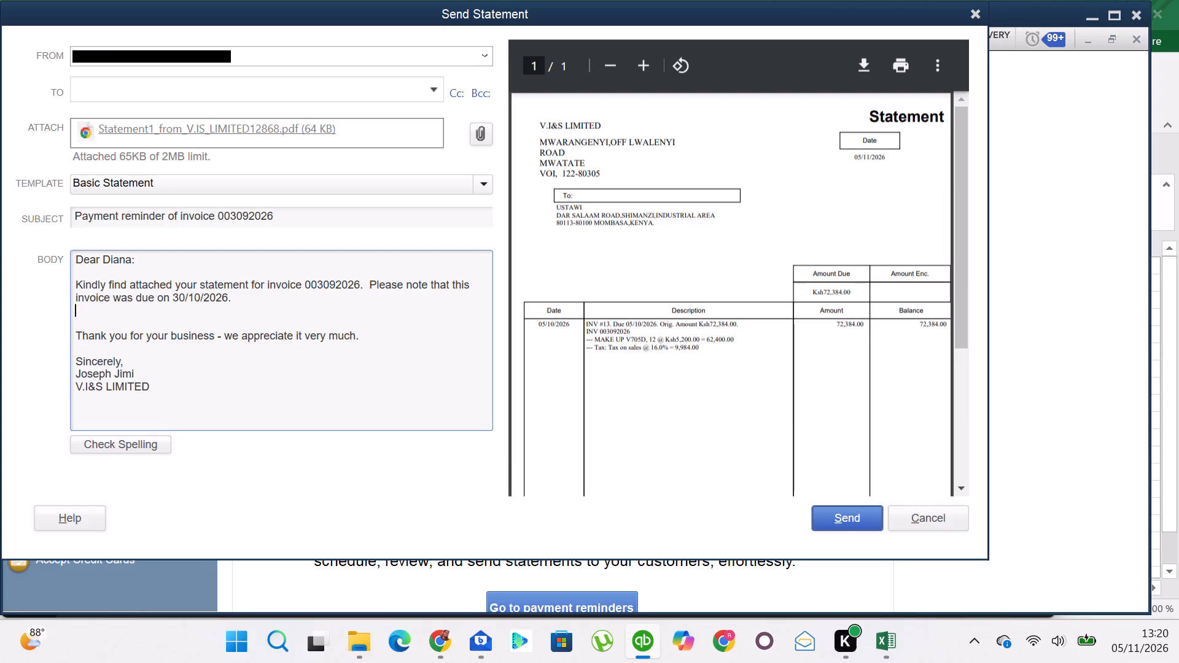
key("BackSpace")
key("BackSpace")
key("space")
type("and is yet")
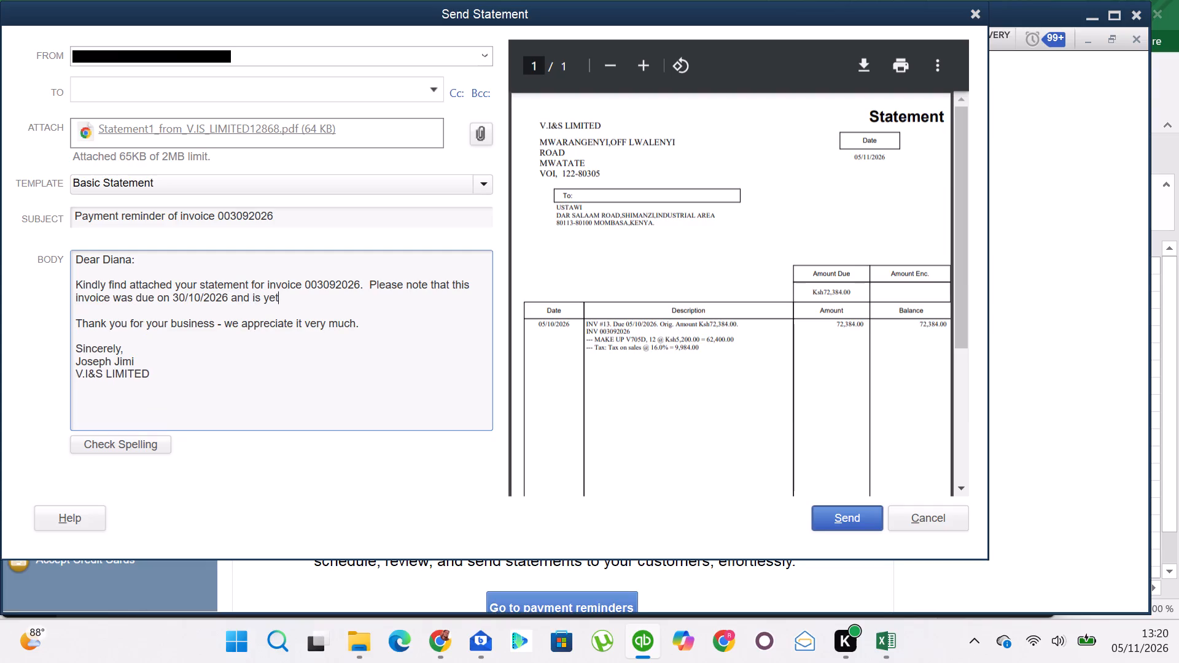
key("space")
type("to be settled.")
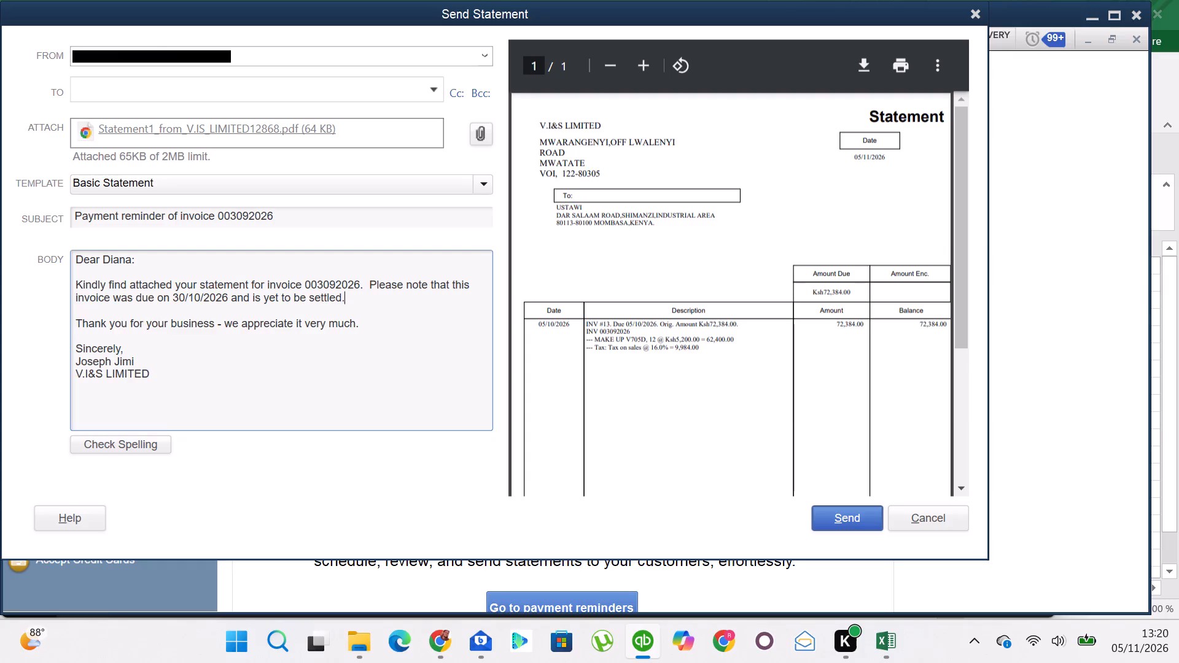
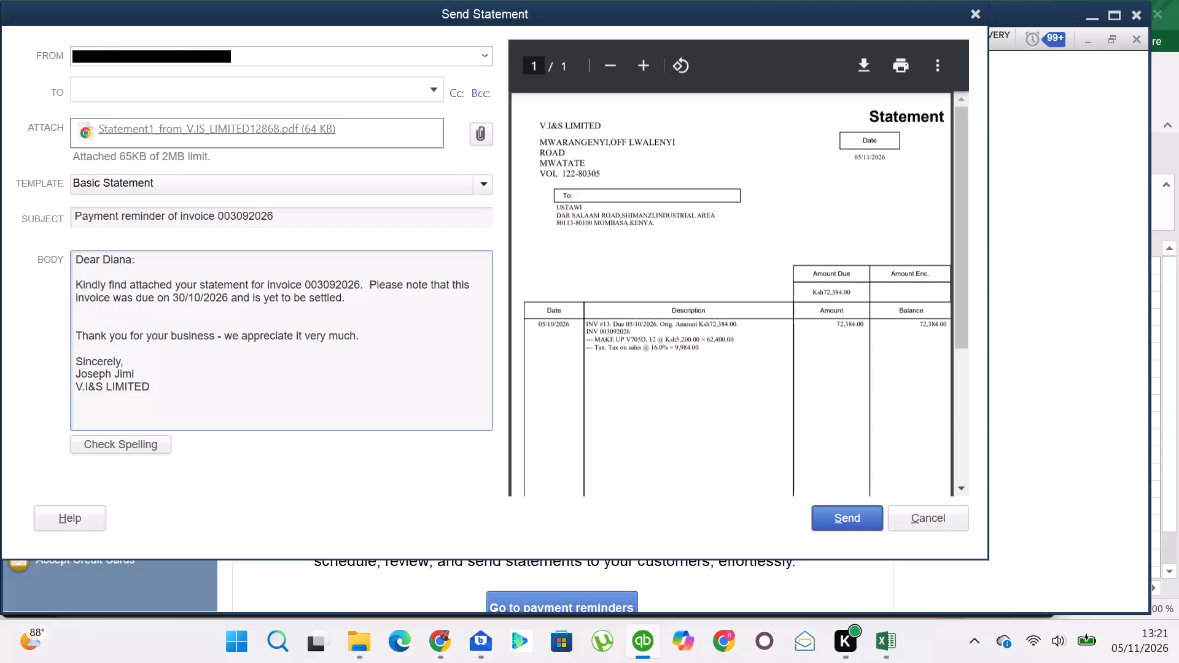
Add a new body paragraph above the thank-you line: "We will appreciate it if you could arrange payment at your earliest convenience.".
key("shift+w")
key("BackSpace")
key("Return")
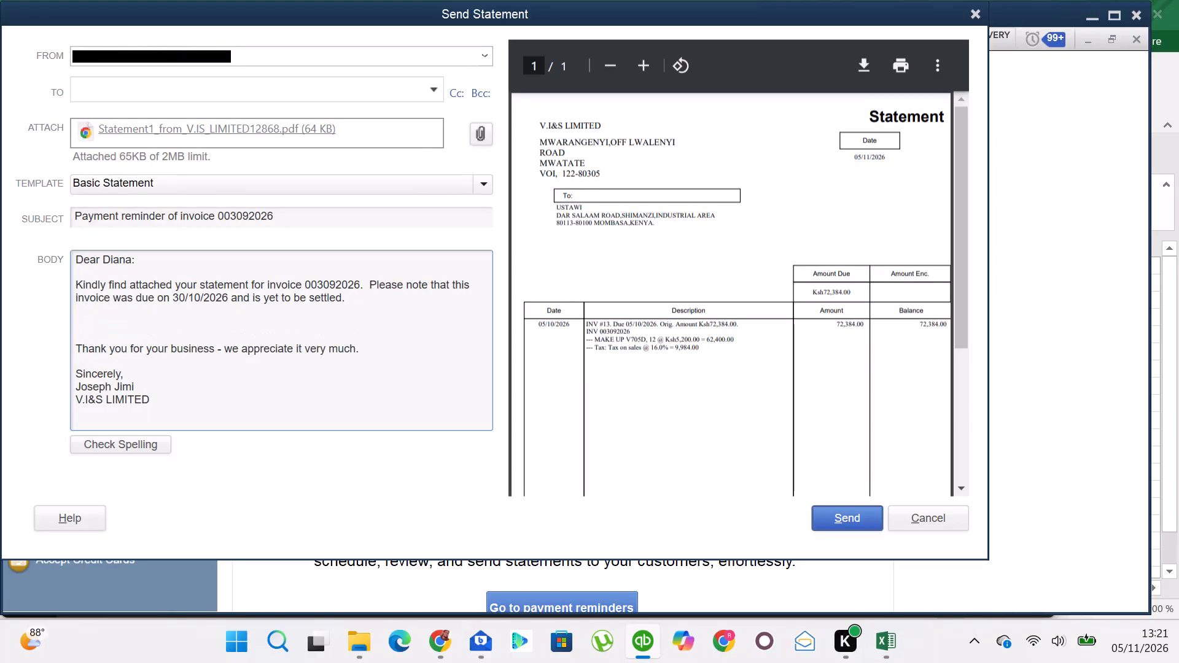
type("We will appreciate")
key("space")
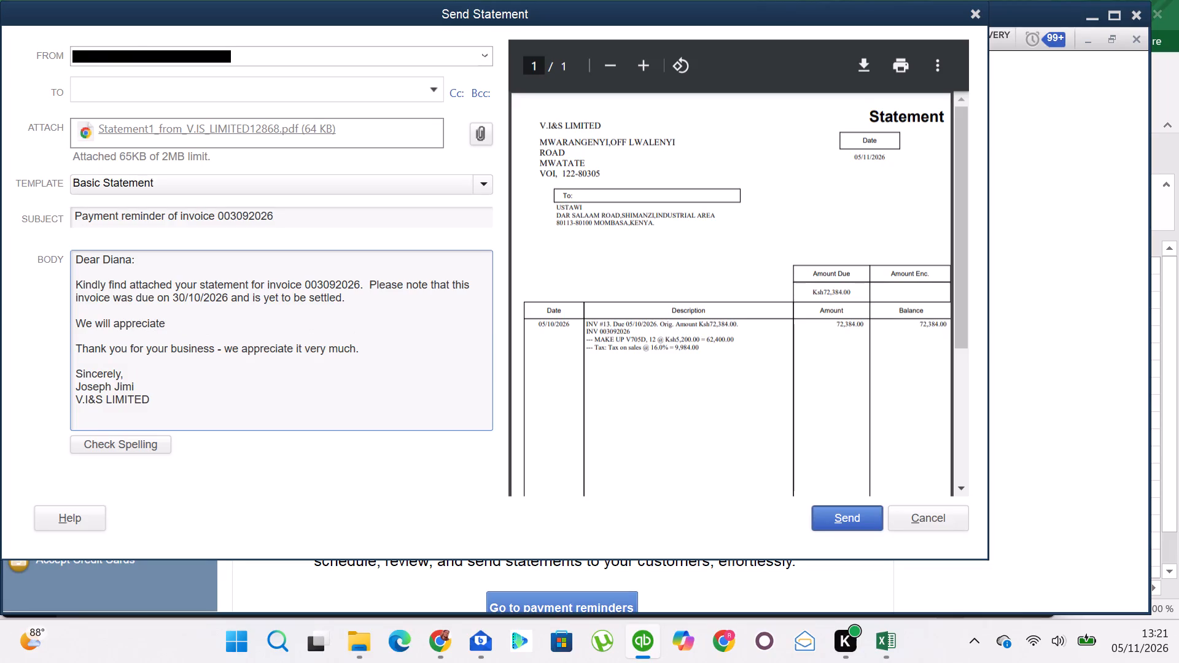
type("it if you")
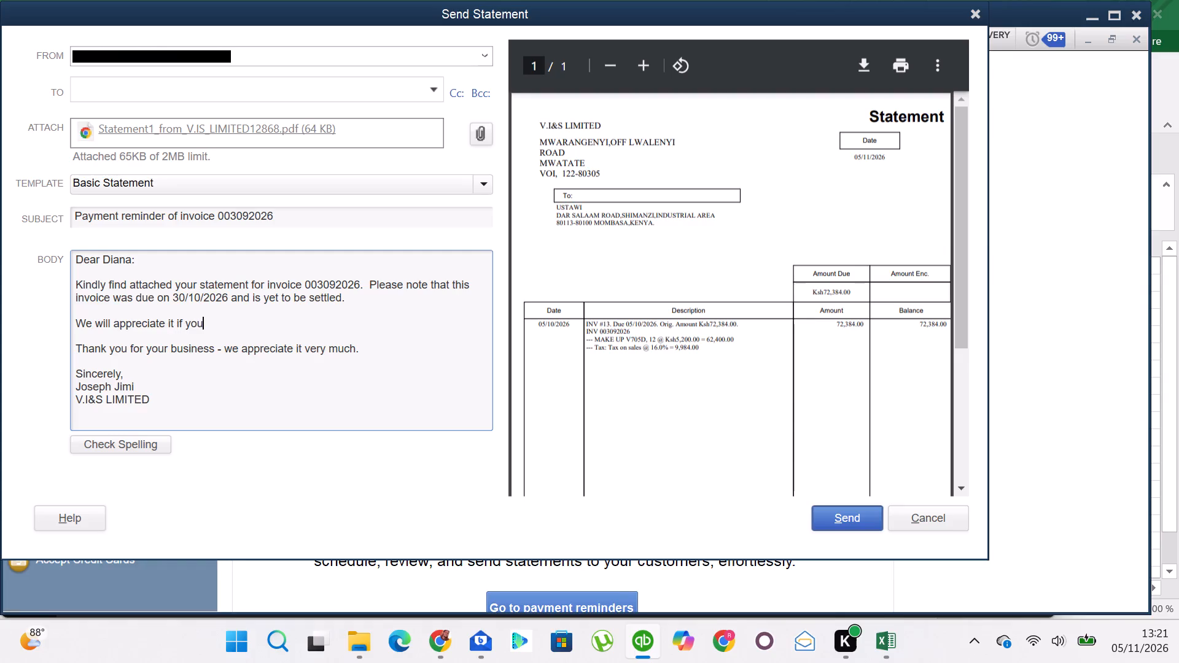
key("space")
key("c")
key("u")
key("BackSpace")
type("ol")
key("BackSpace")
key("i")
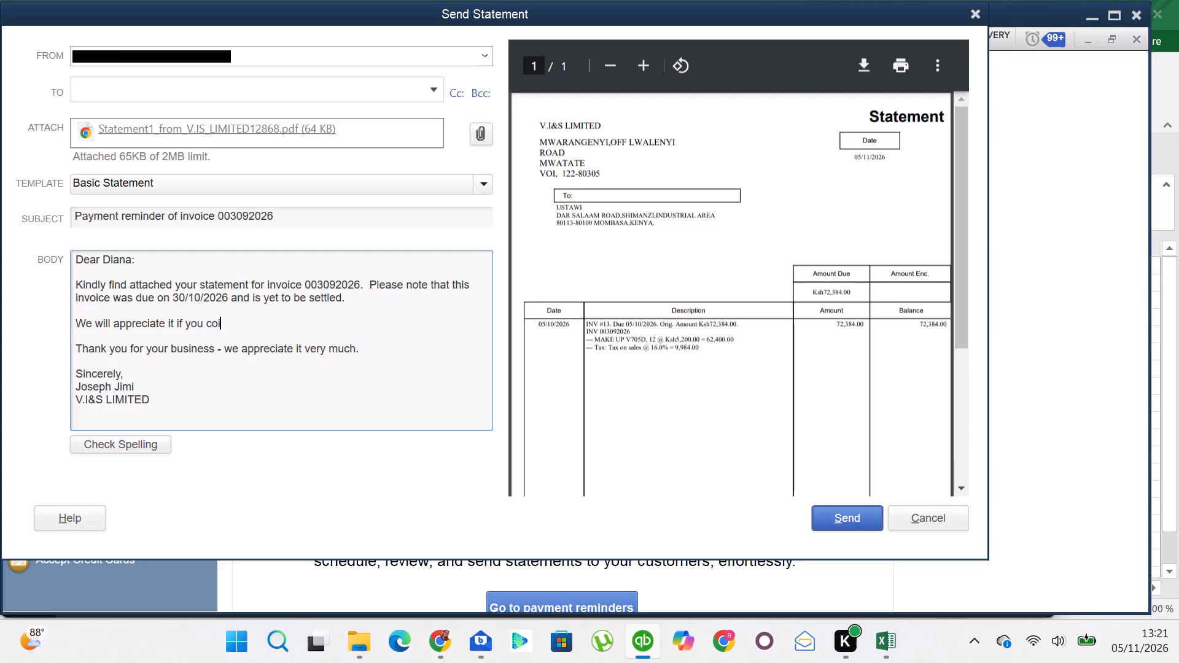
key("BackSpace")
type("uld arrange")
key("space")
type("payment")
key("space")
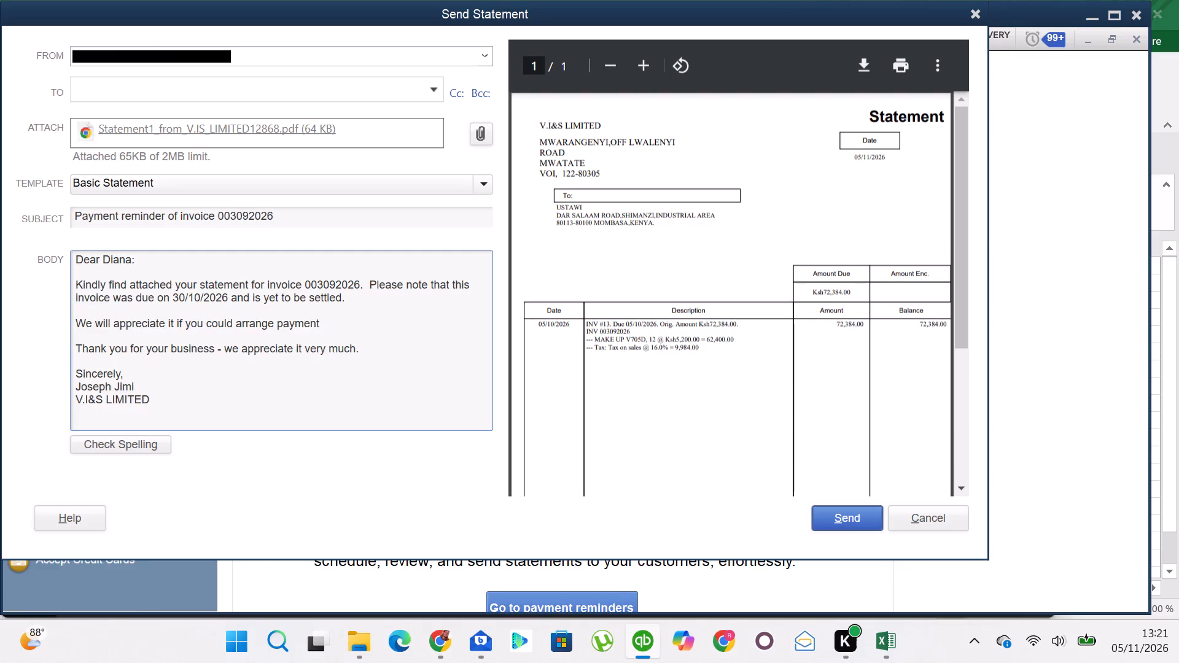
type("at your")
key("space")
type("ealiest")
key("BackSpace")
key("BackSpace")
key("BackSpace")
key("BackSpace")
key("BackSpace")
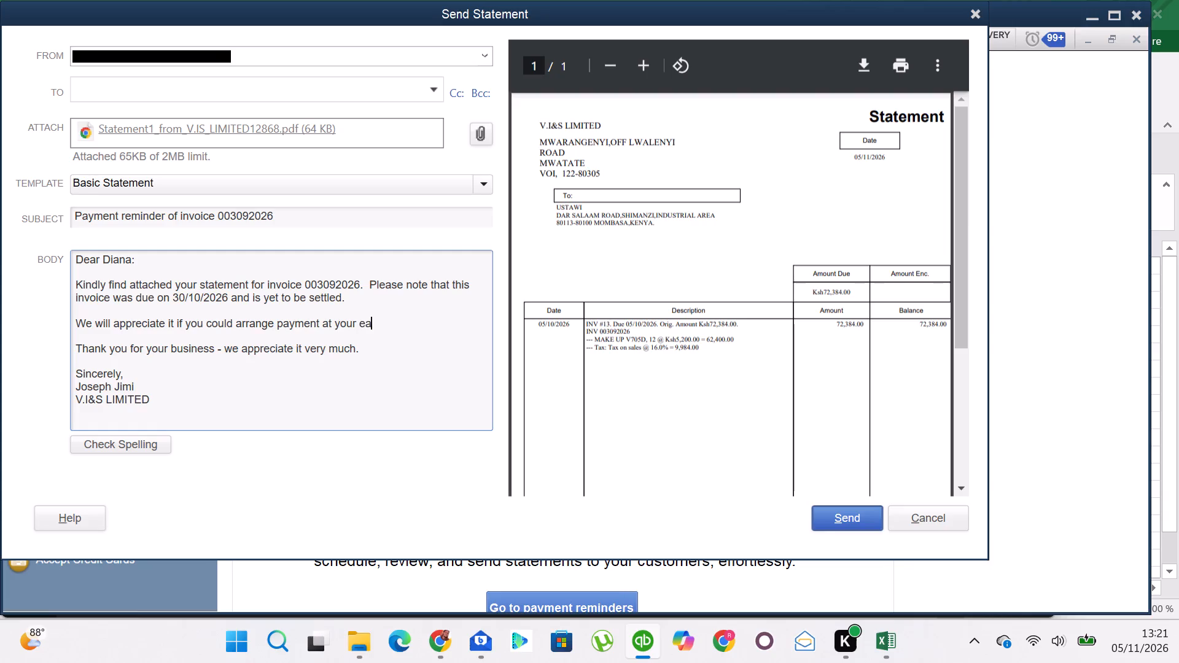
type("rliest")
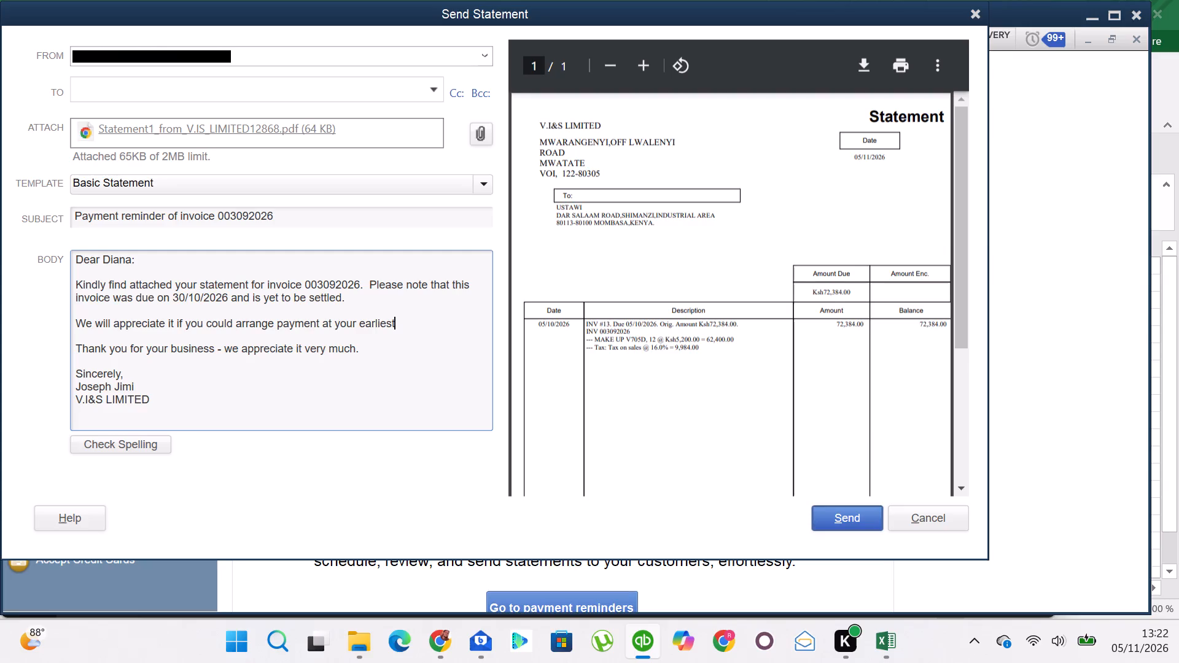
key("space")
type("convenience")
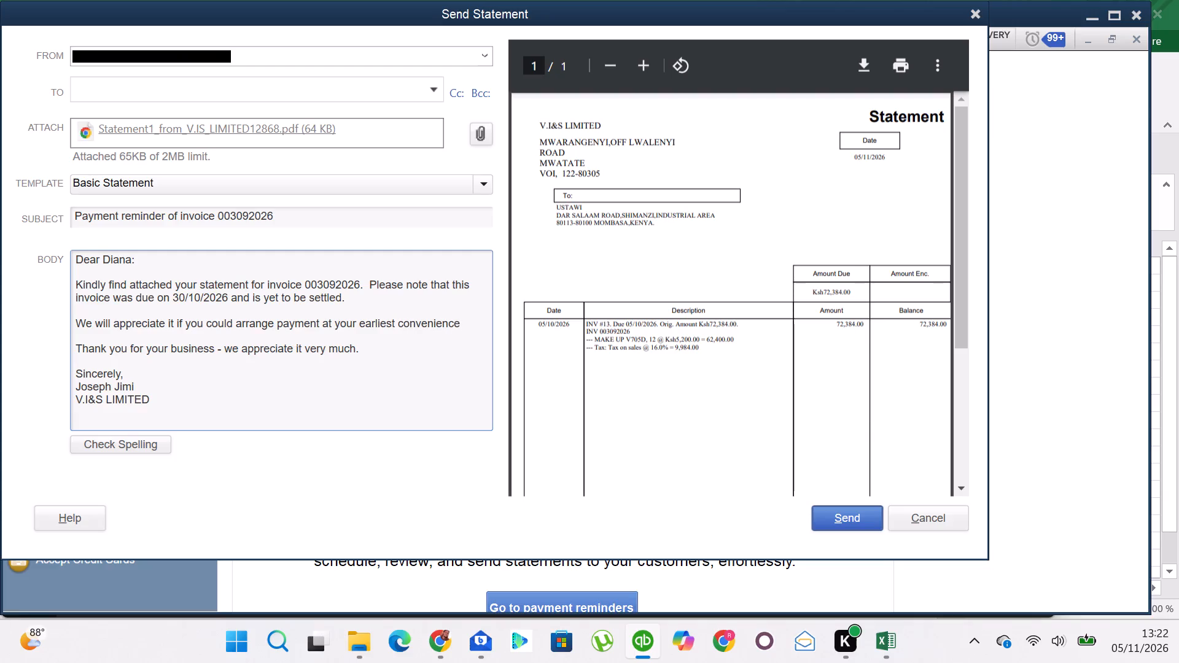
key("period")
Continue the new paragraph after "convenience." with "Please let us know if you have already made the payment".
type("Please")
key("space")
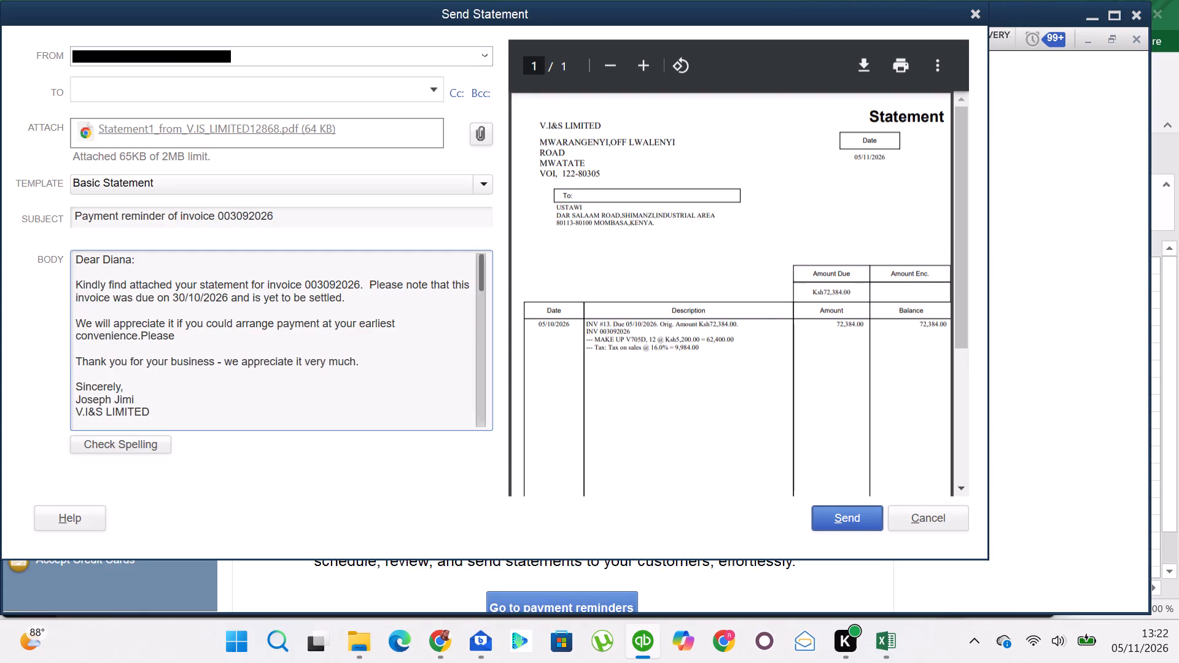
type("let us know")
key("space")
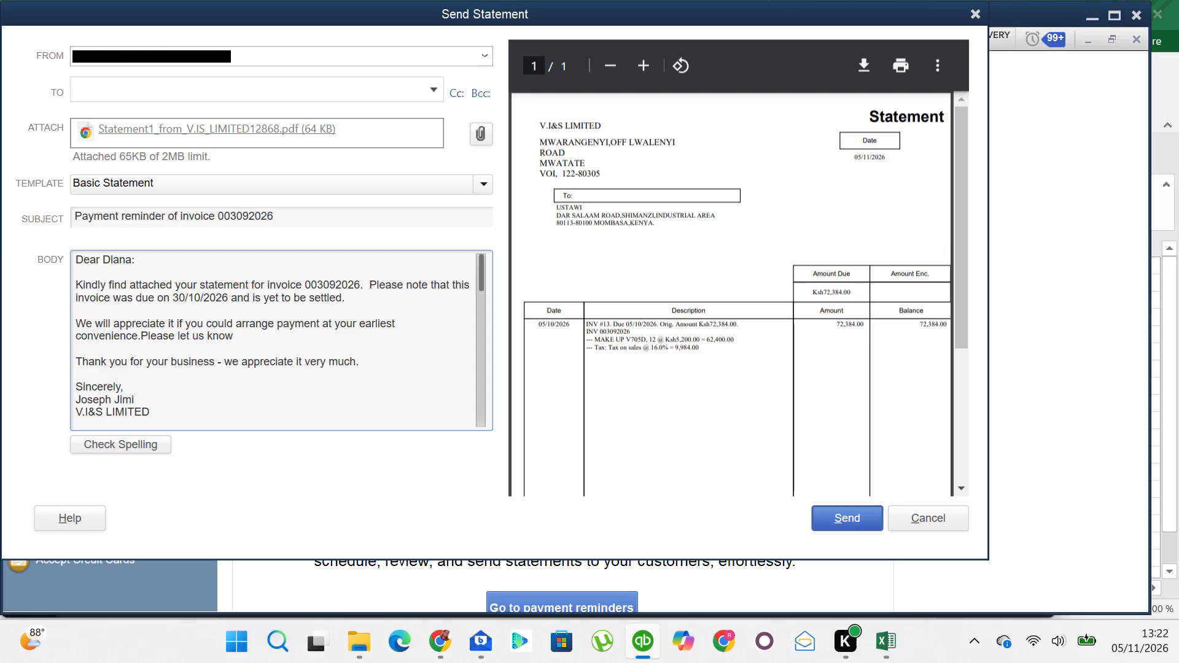
type("id")
key("BackSpace")
type("f u")
key("BackSpace")
key("u")
key("BackSpace")
type("yu")
key("BackSpace")
type("ou have")
key("space")
type("already made the payment")
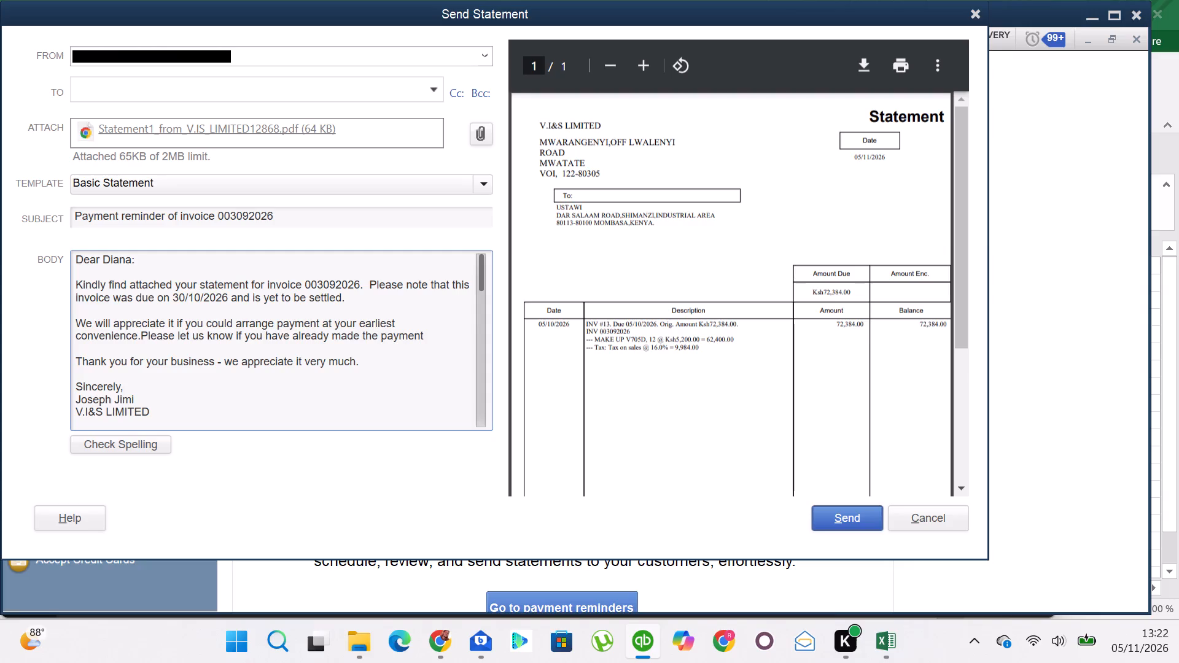
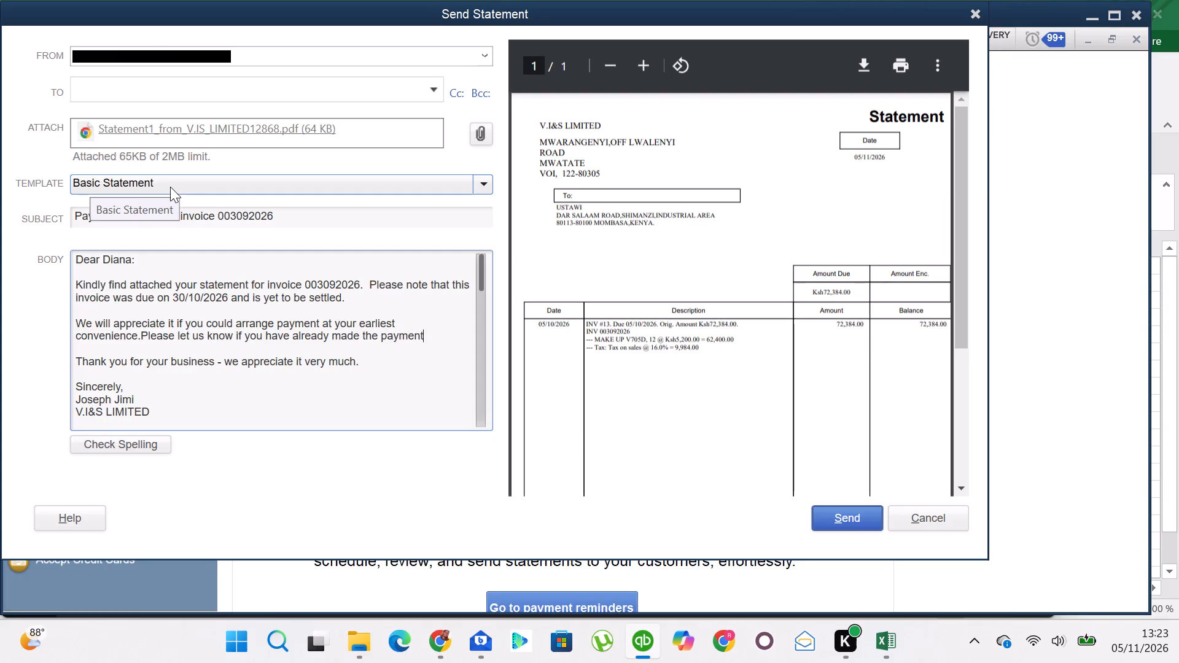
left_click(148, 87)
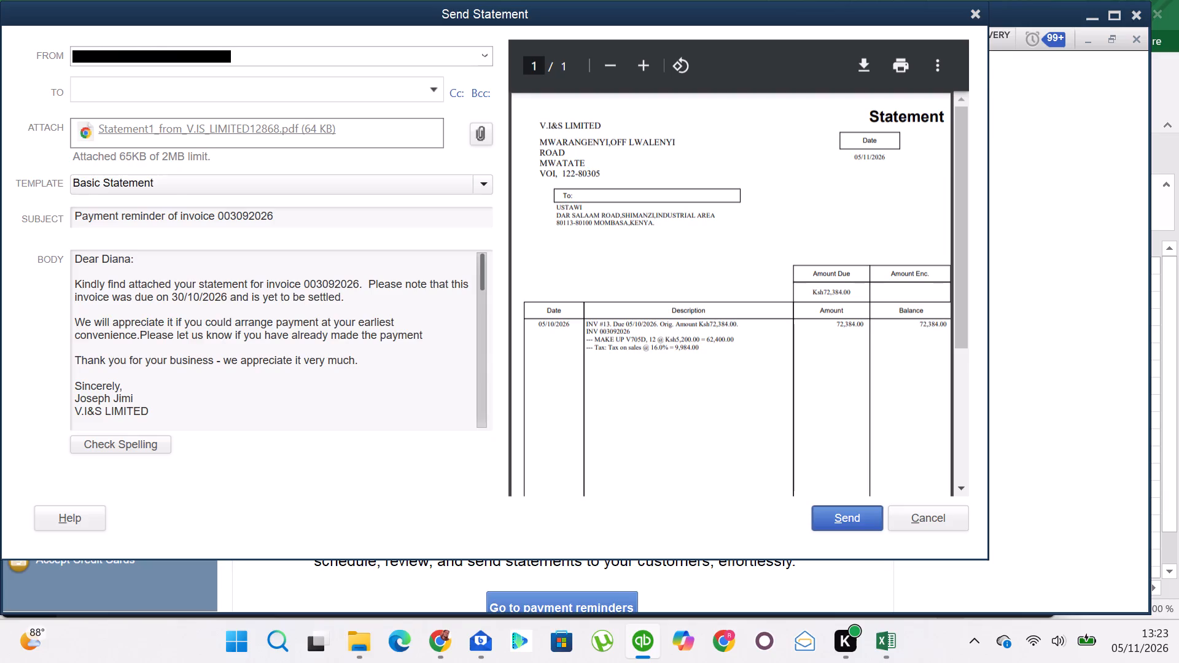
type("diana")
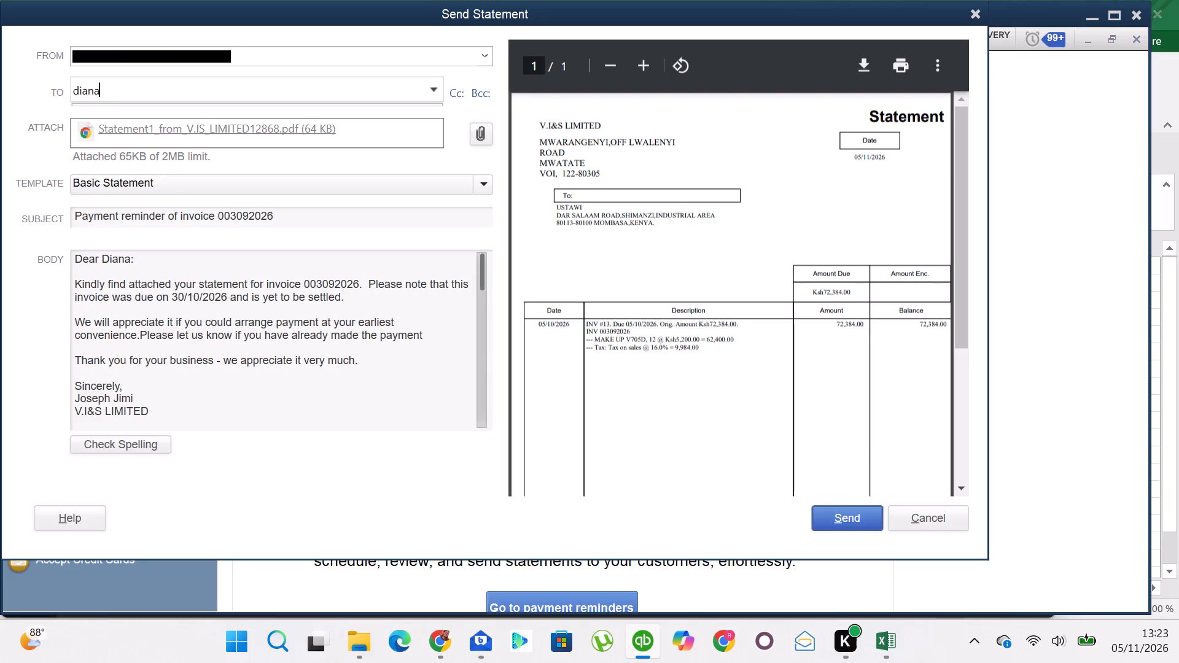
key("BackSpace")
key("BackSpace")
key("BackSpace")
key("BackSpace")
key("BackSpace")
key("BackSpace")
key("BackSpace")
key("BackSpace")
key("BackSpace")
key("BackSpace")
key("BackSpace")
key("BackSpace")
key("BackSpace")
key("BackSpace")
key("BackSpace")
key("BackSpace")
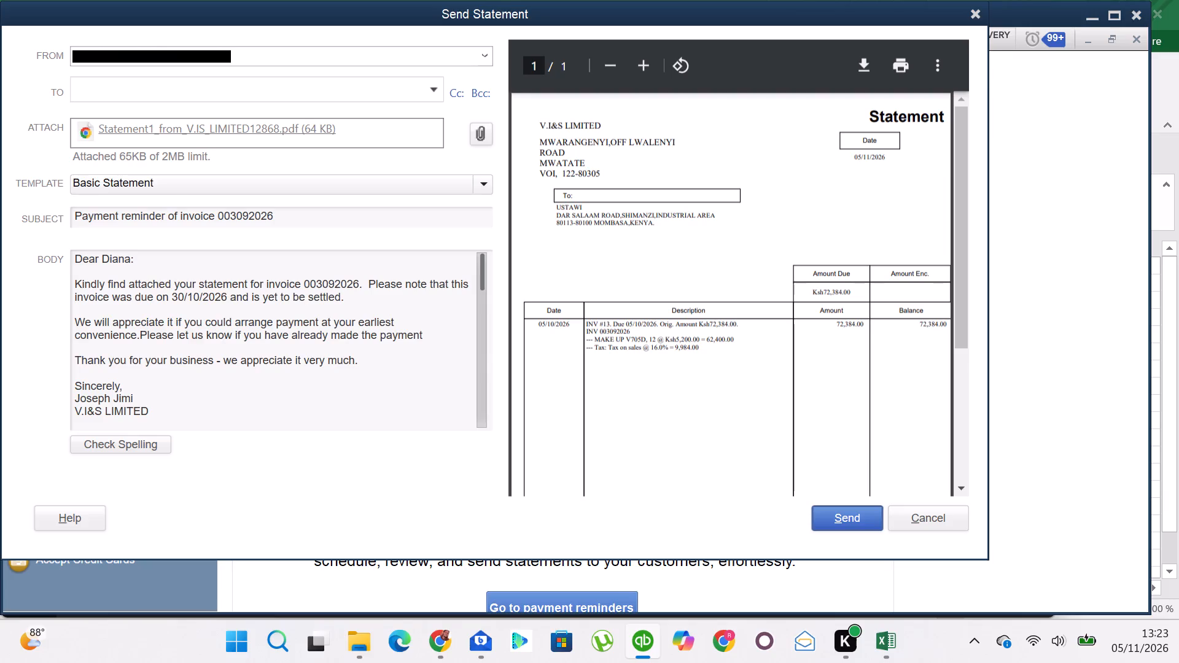
Enter the customer's accounts email address as the recipient of the statement email.
type("acco")
type("unts")
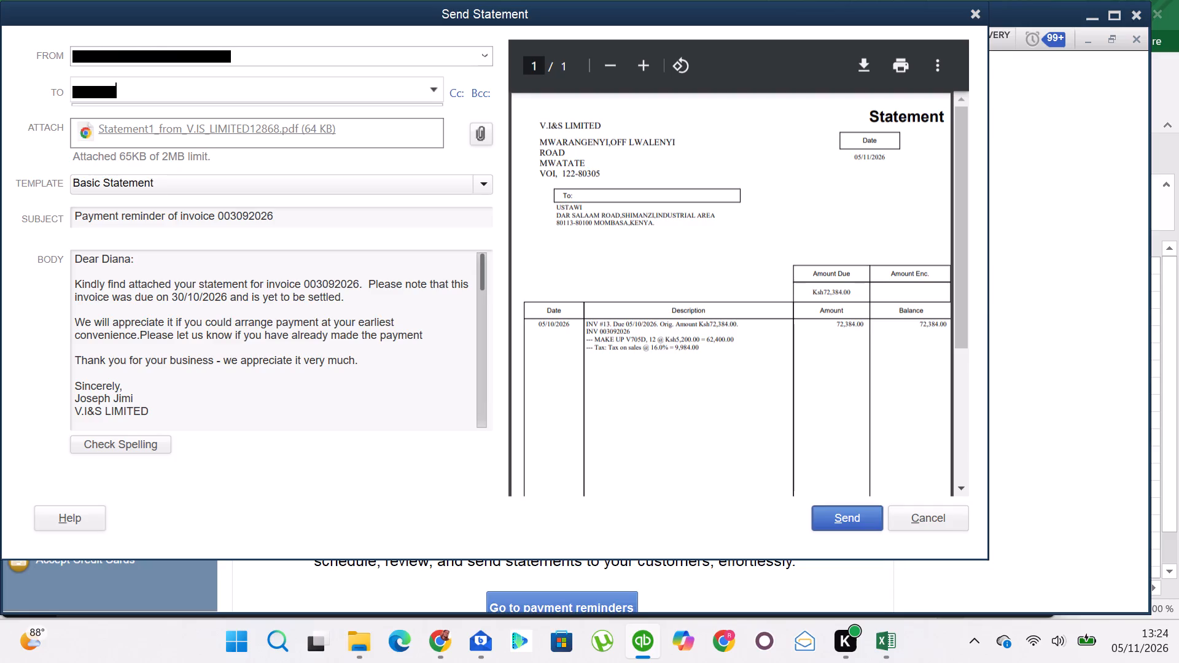
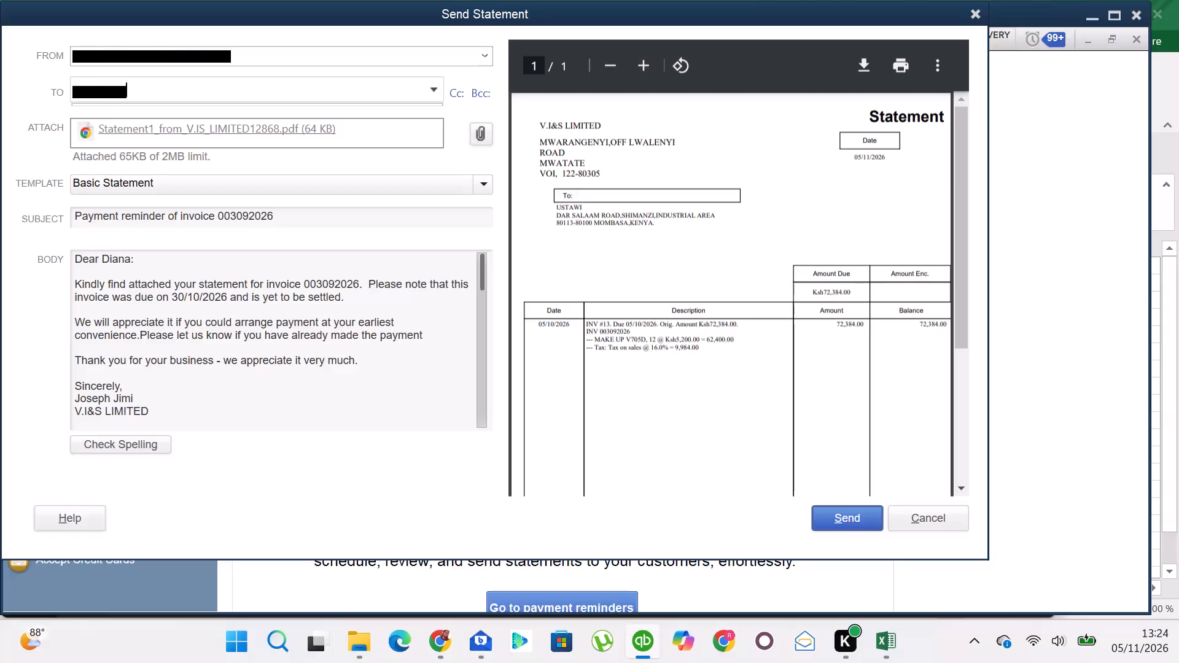
Complete the customer's accounts email address as the recipient of the statement email with its company domain.
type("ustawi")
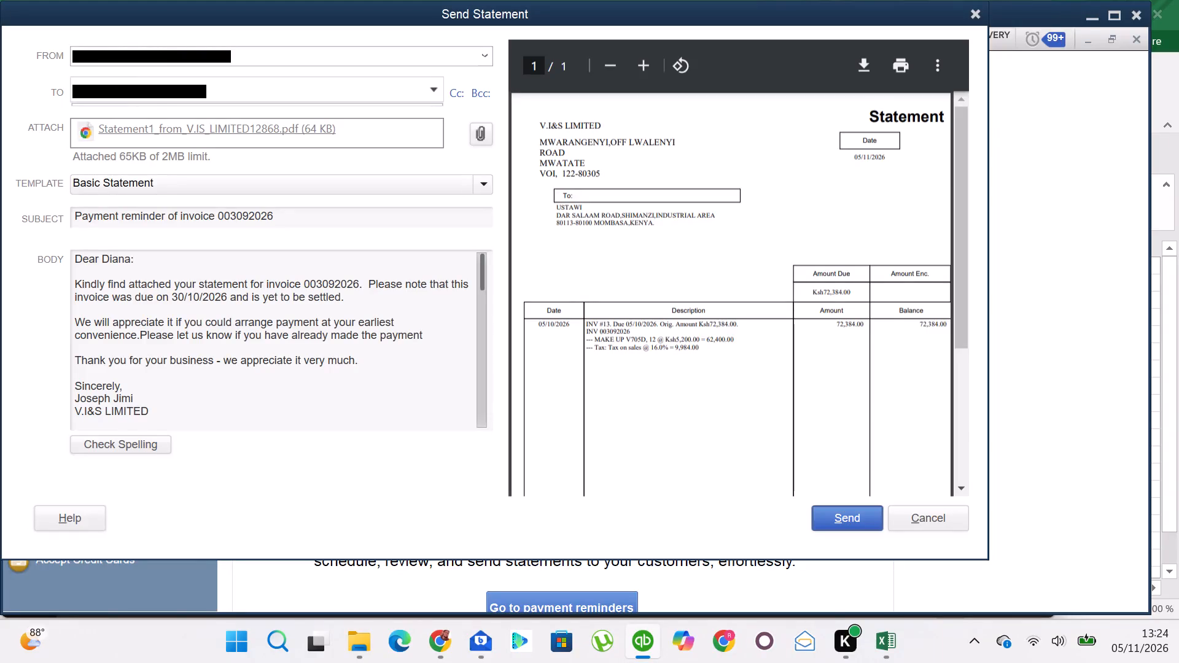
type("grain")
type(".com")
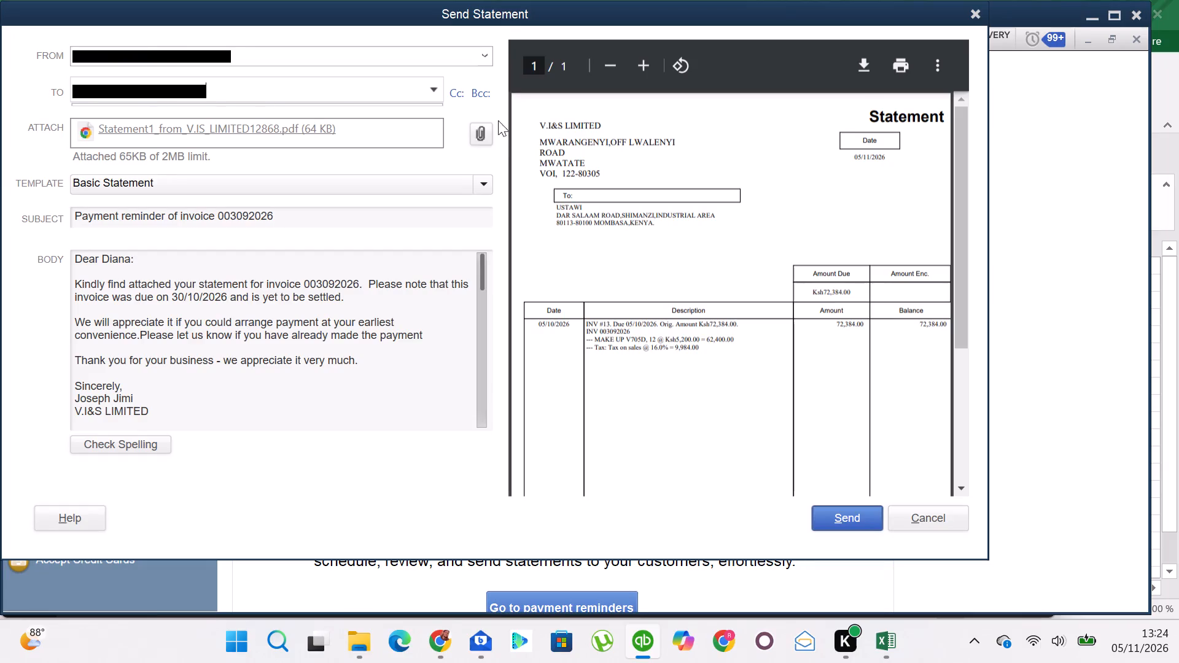
left_click(439, 90)
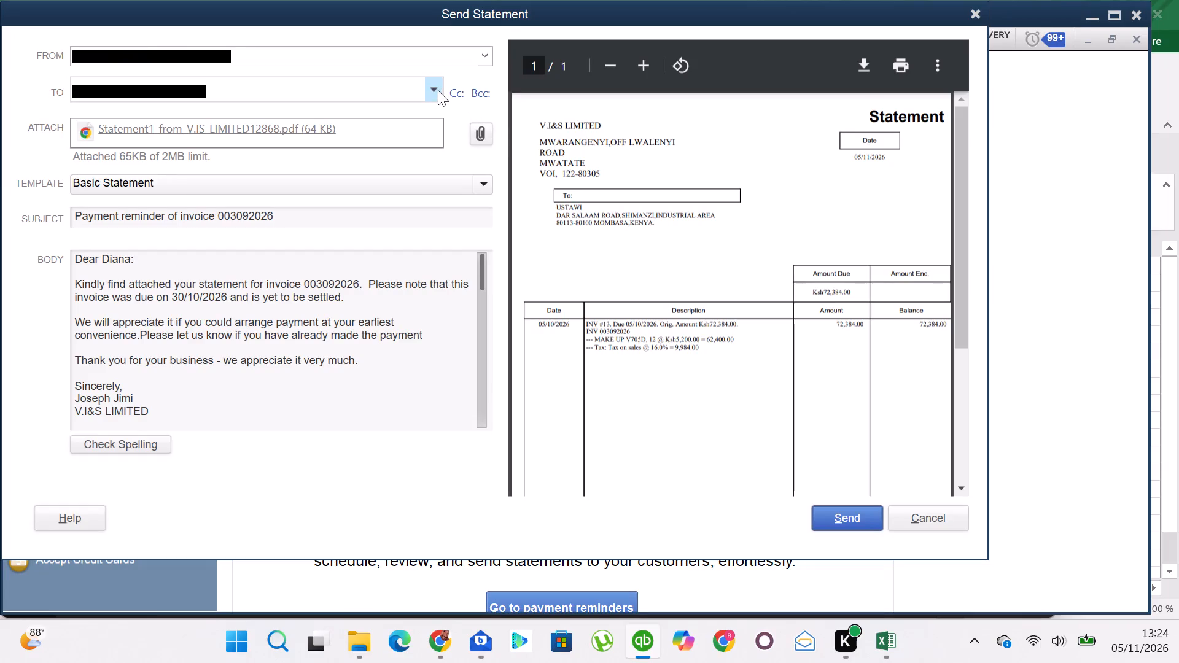
left_click(437, 90)
left_click(437, 90)
Add a CC recipient to the statement email and enter the company's own general info email address.
left_click(456, 95)
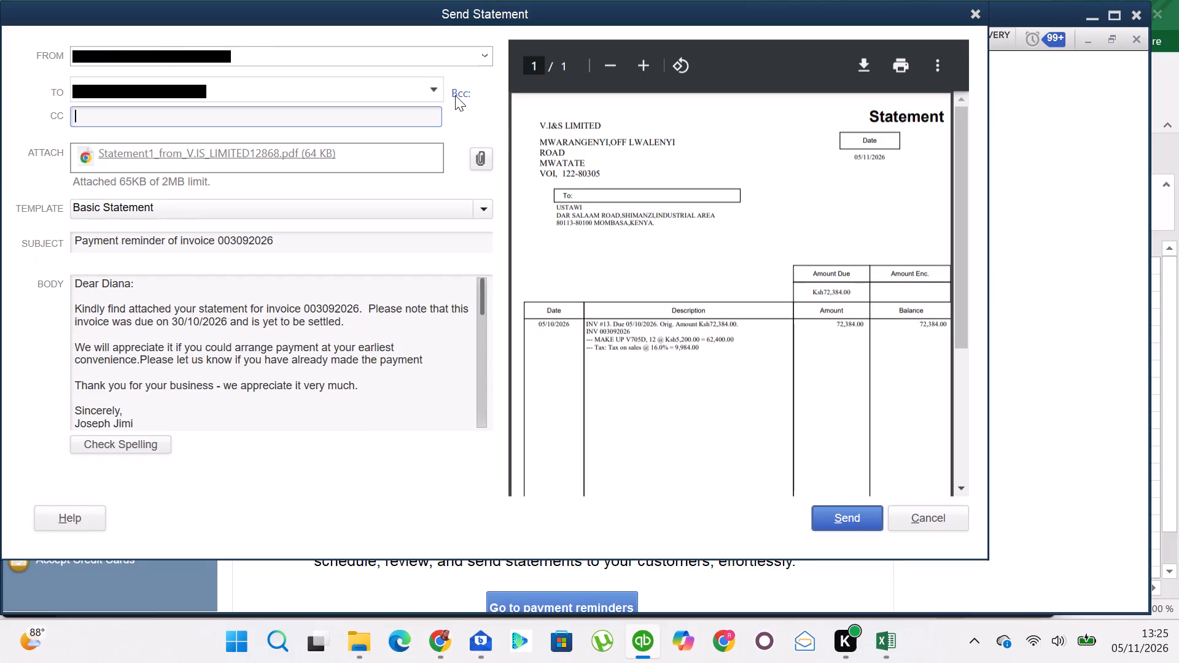
left_click(306, 114)
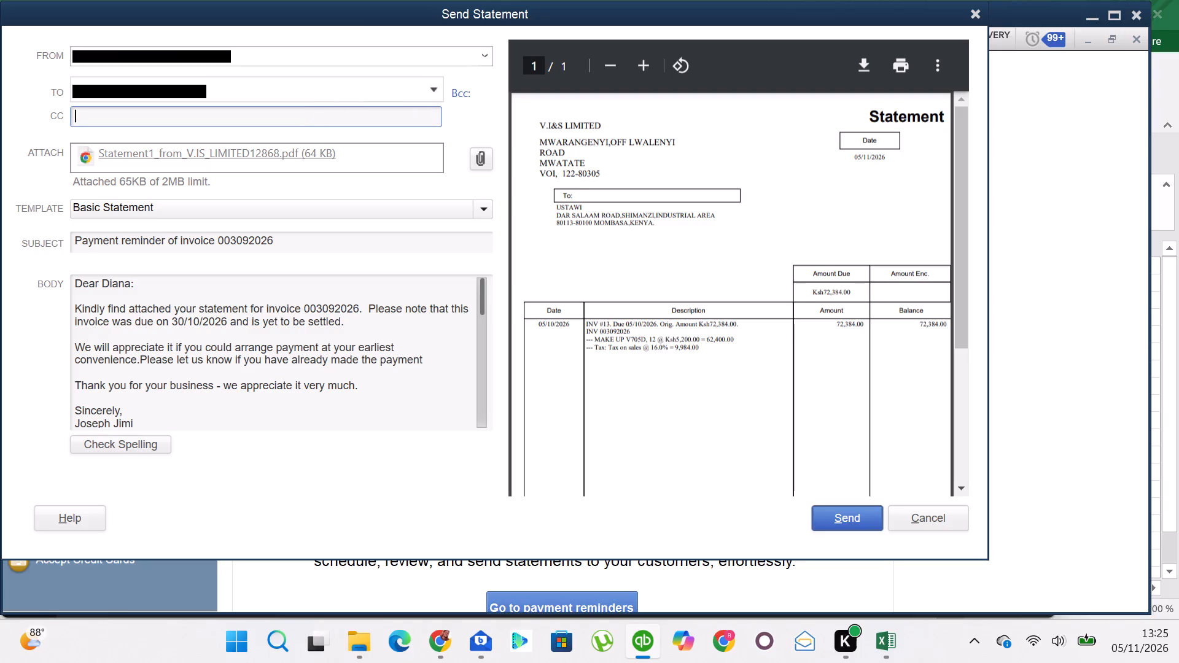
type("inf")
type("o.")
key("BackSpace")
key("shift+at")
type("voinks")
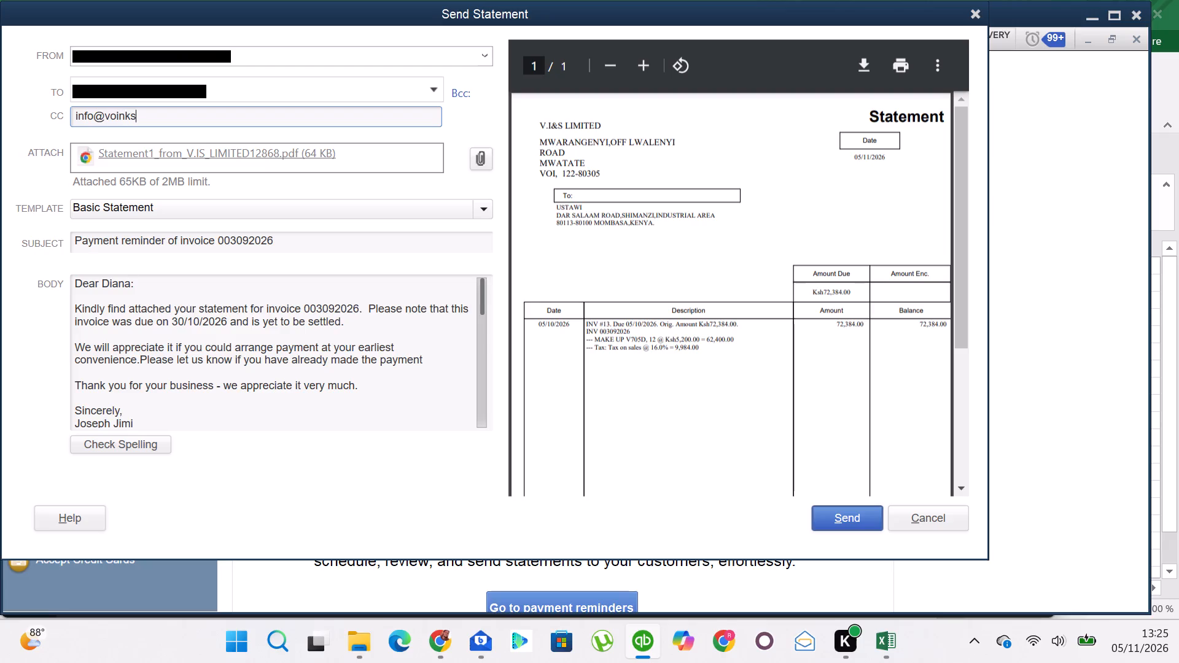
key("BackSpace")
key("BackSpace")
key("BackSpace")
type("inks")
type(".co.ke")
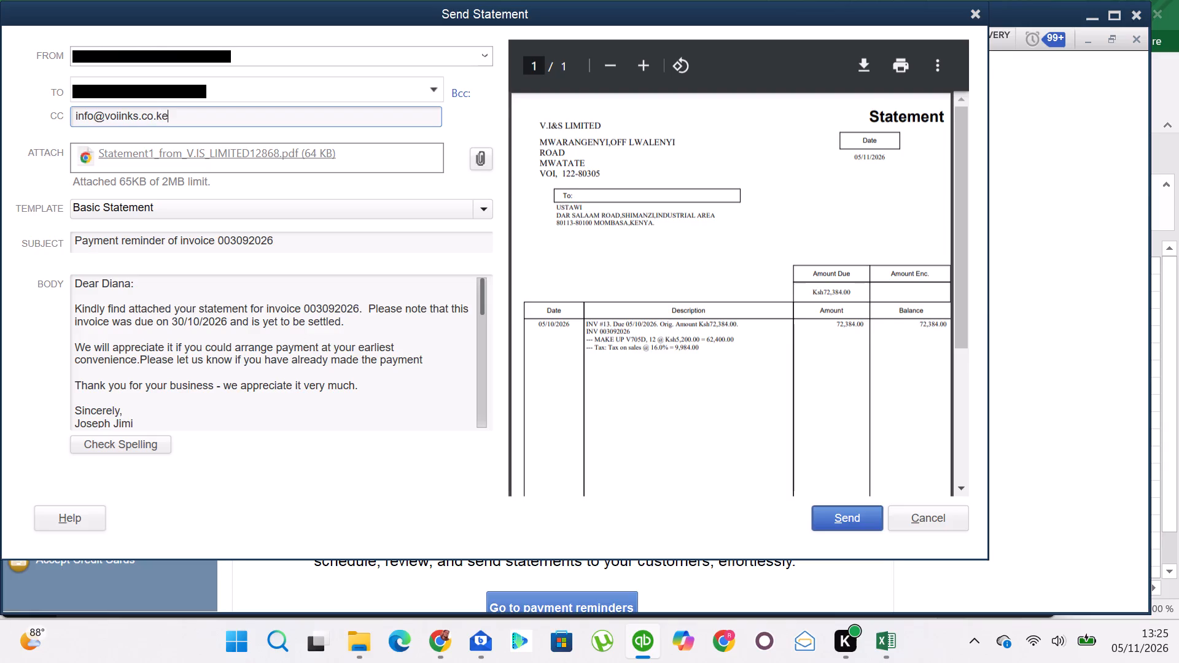
Add a BCC line to the statement email.
left_click(462, 92)
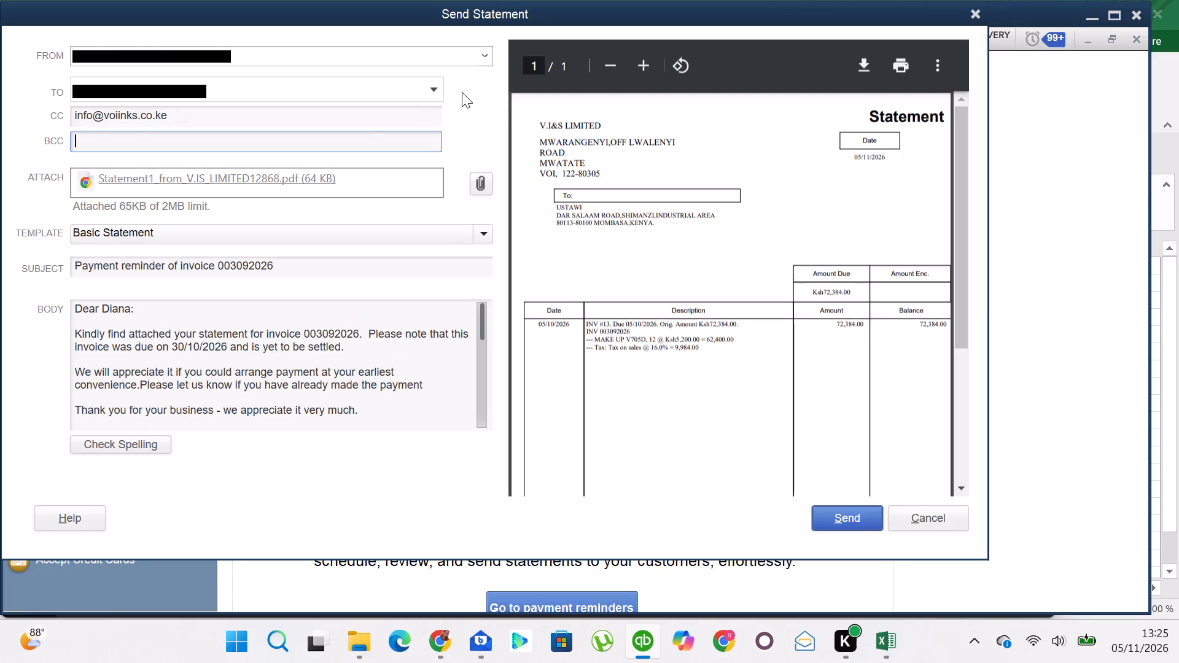
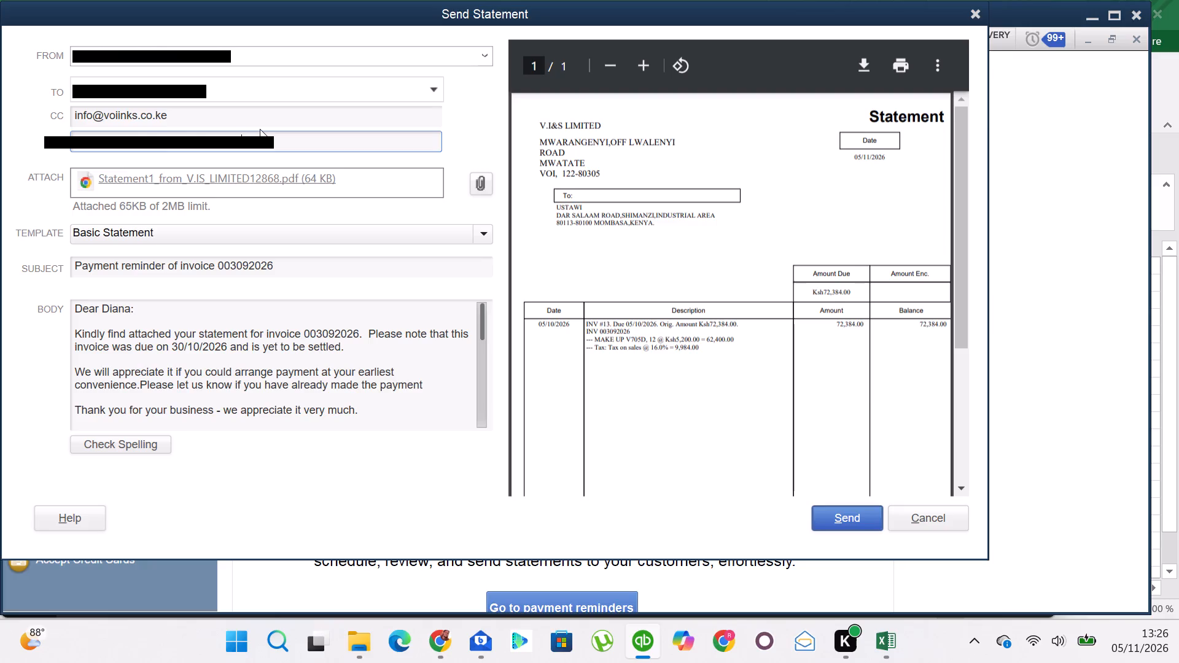
Correct the ending of the email address in the BCC field of the statement email.
key("m")
key("BackSpace")
key("BackSpace")
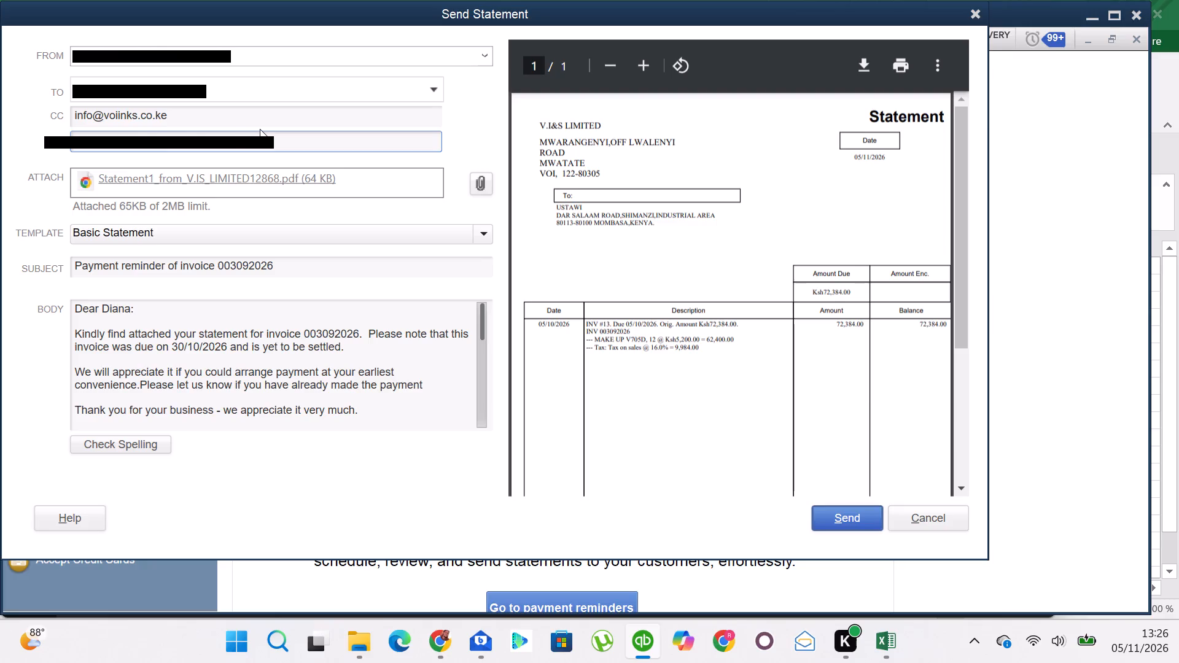
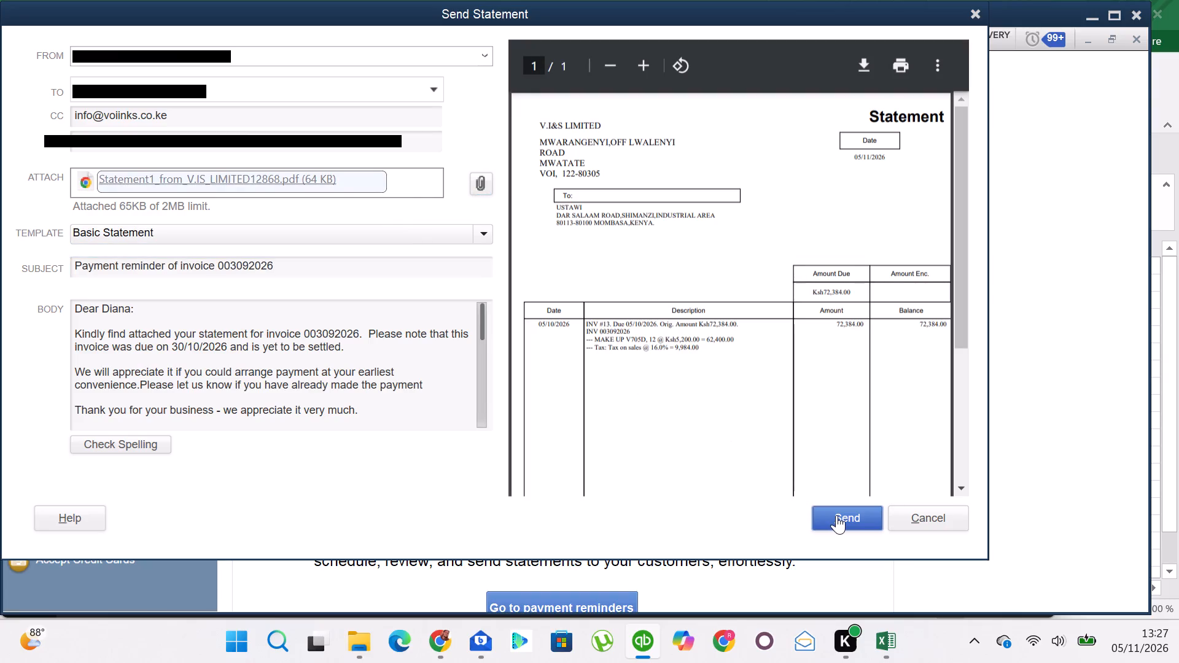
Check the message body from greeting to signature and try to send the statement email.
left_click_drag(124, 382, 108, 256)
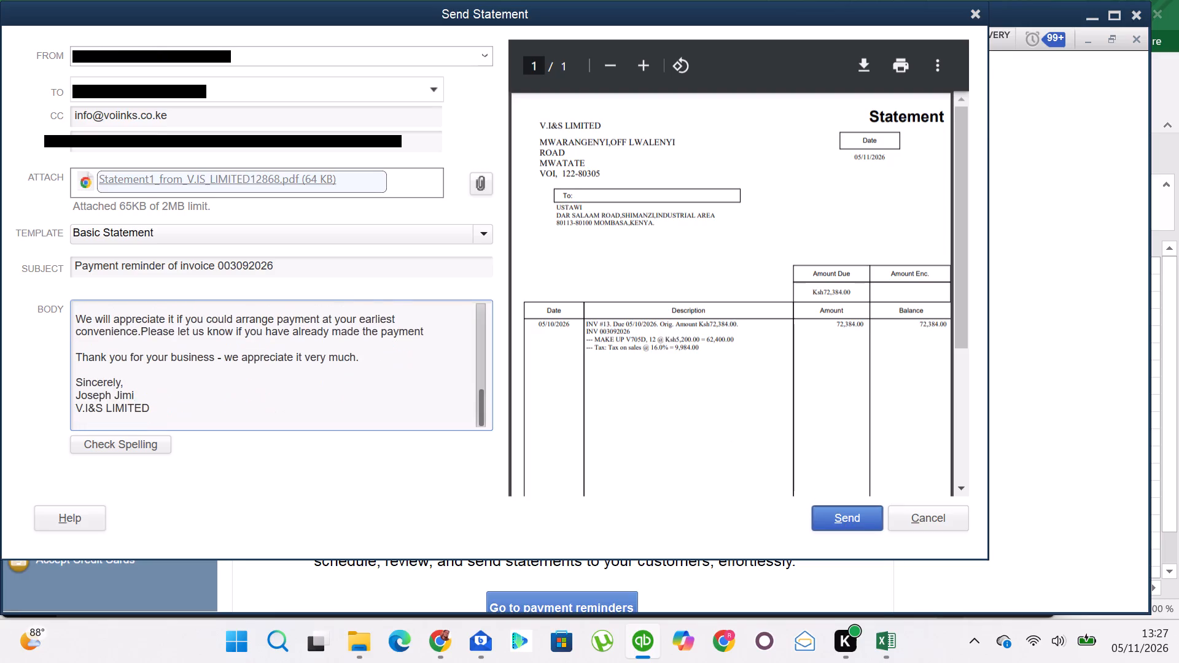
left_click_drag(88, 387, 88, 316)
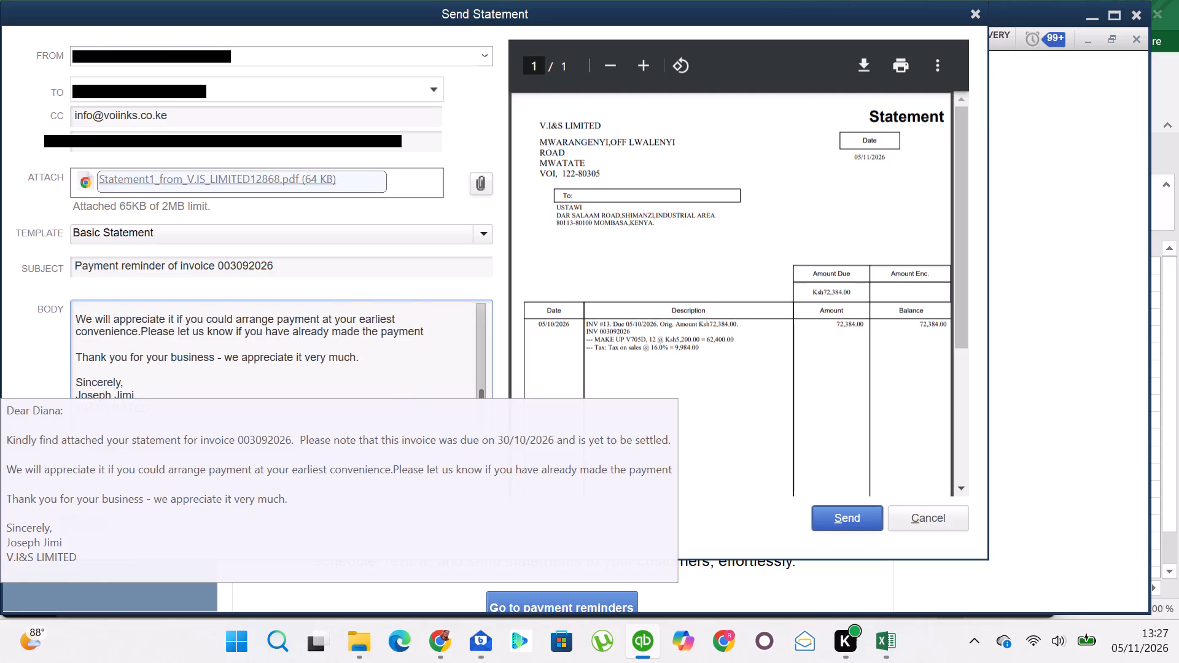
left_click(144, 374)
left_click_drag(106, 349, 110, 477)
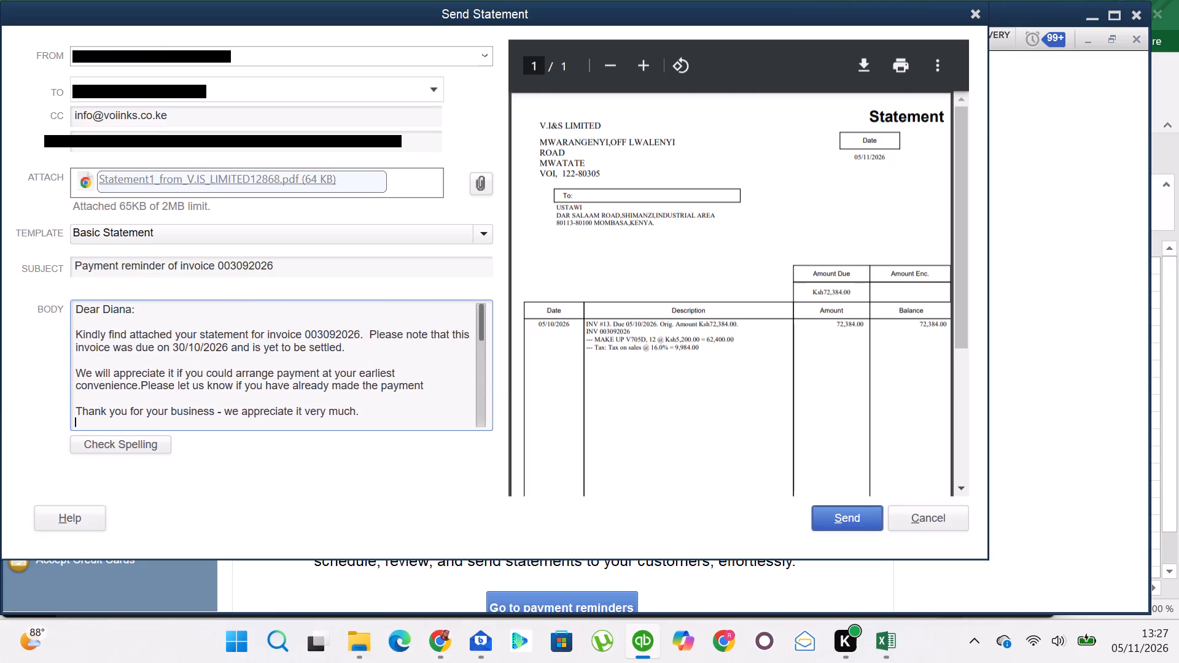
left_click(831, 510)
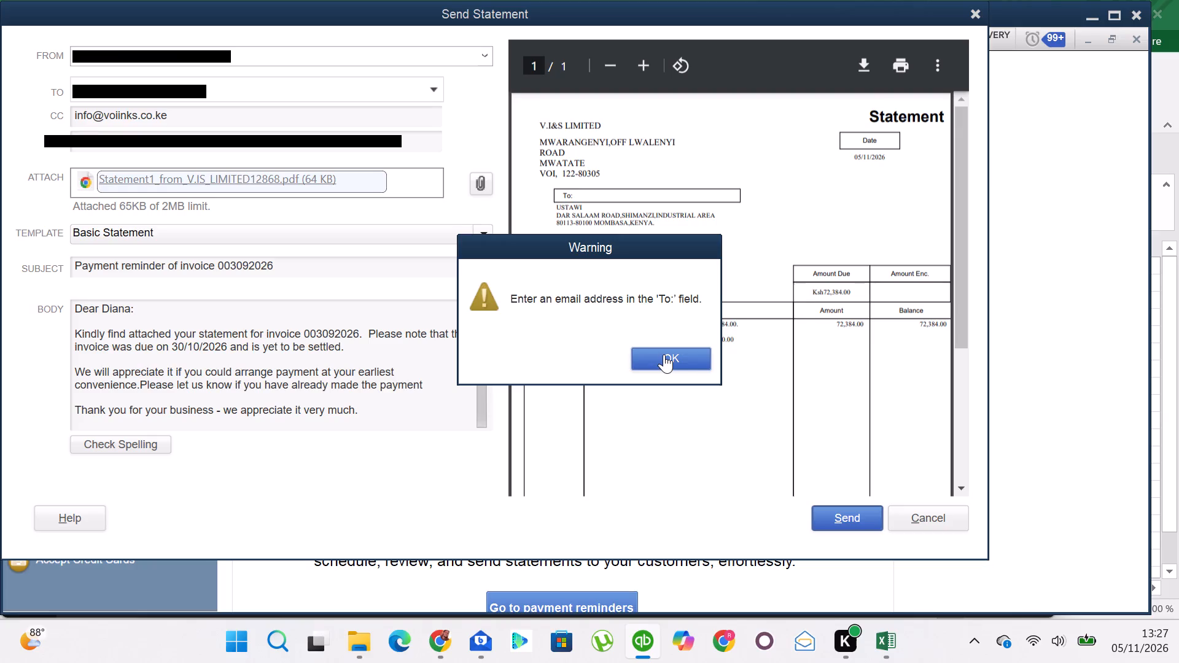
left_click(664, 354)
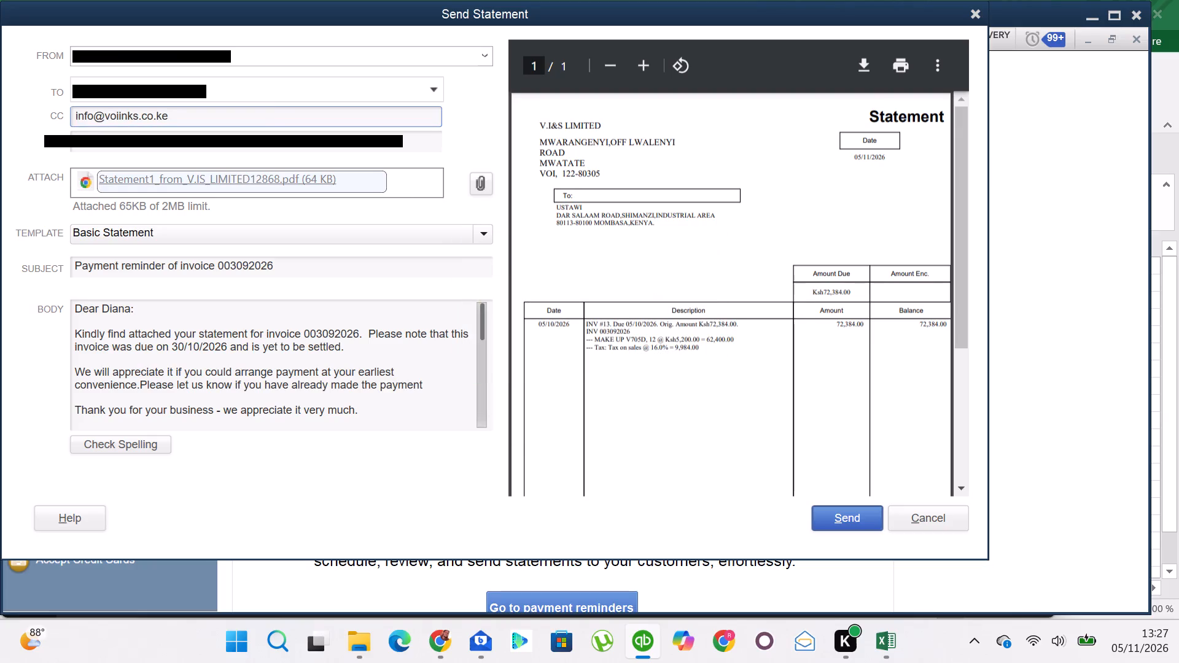
Enter the customer contact's email address as the recipient in the To field of the statement email.
left_click(245, 84)
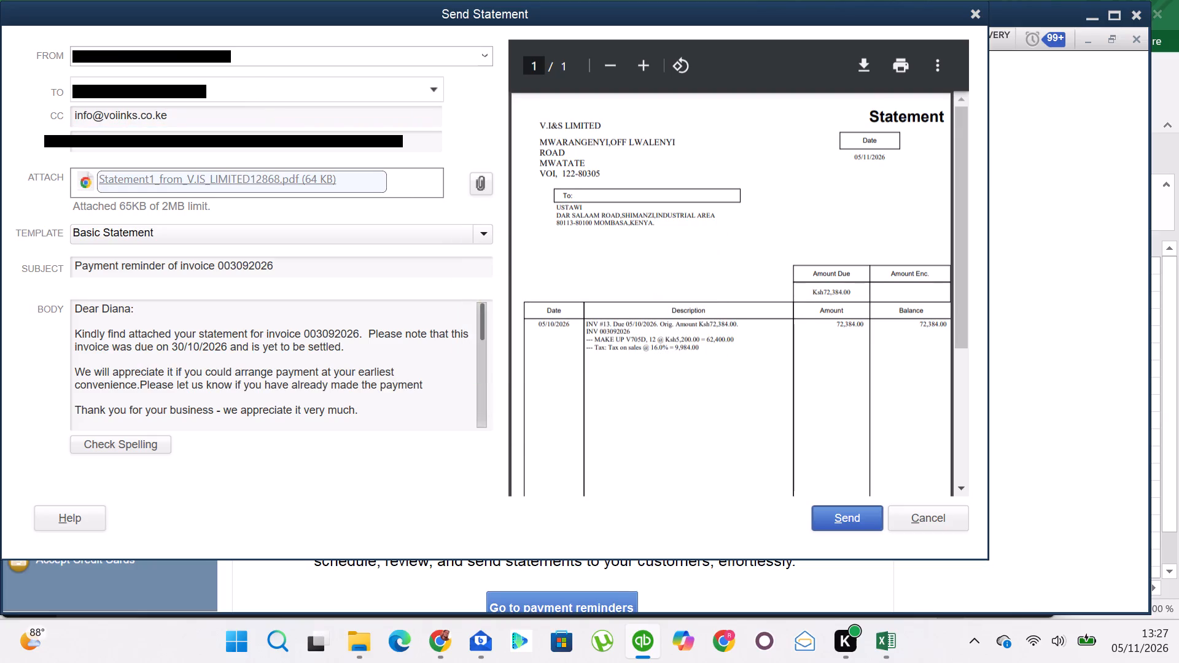
left_click(75, 87)
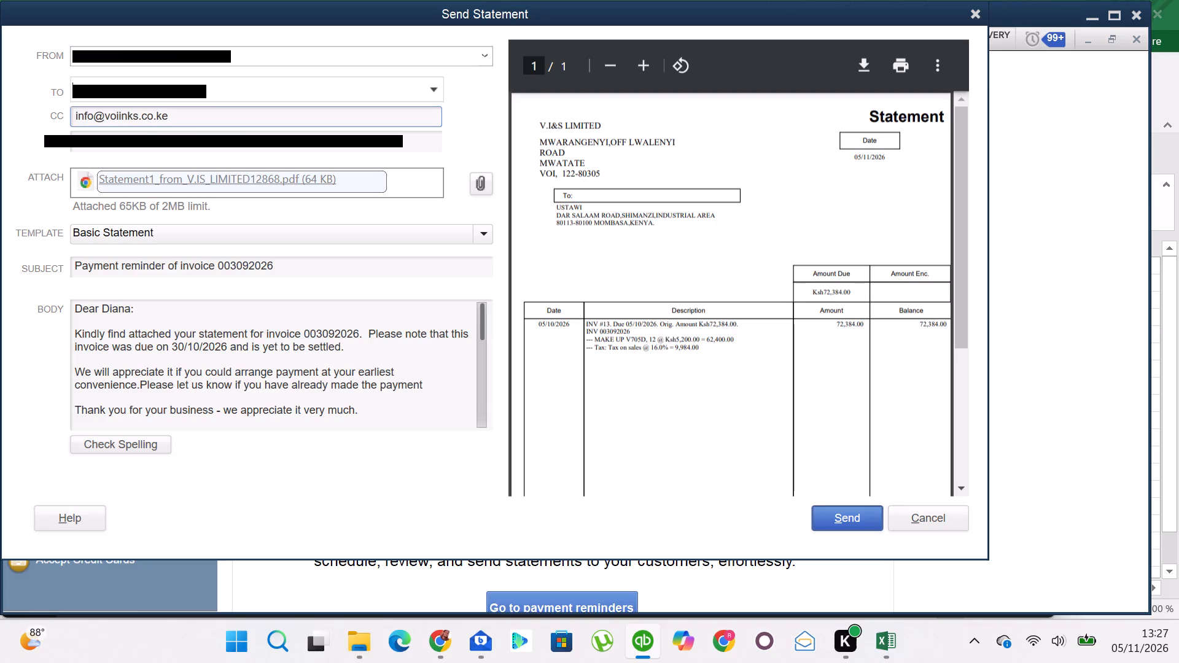
type("diama")
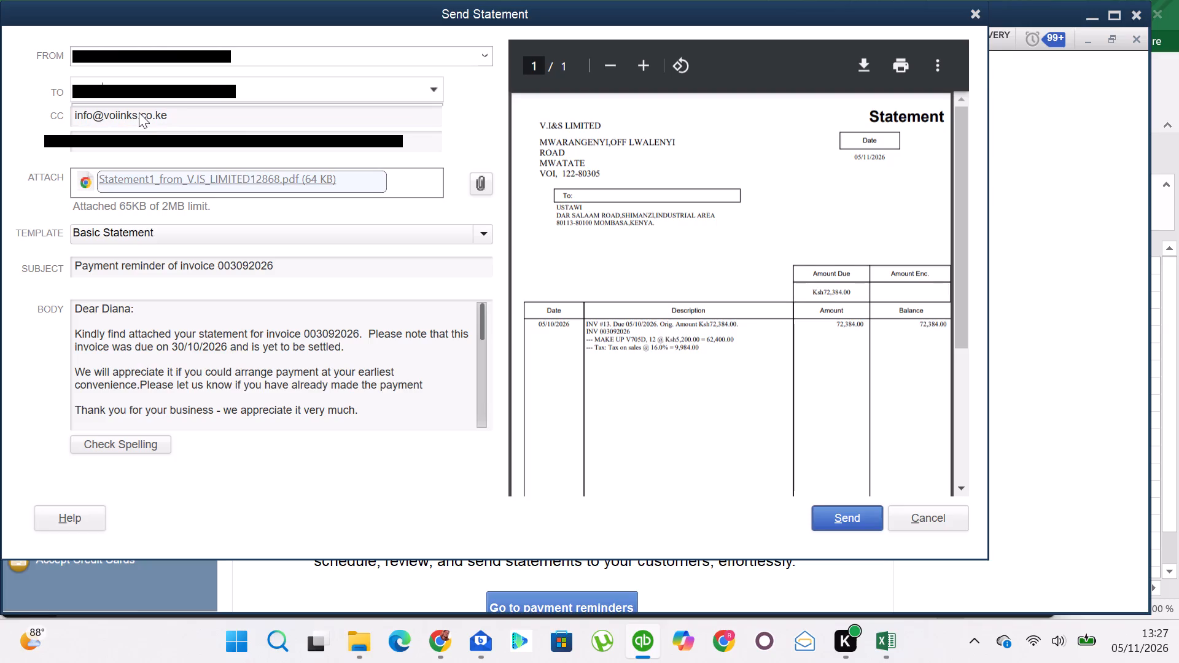
key("BackSpace")
key("BackSpace")
type("na.")
left_click(474, 157)
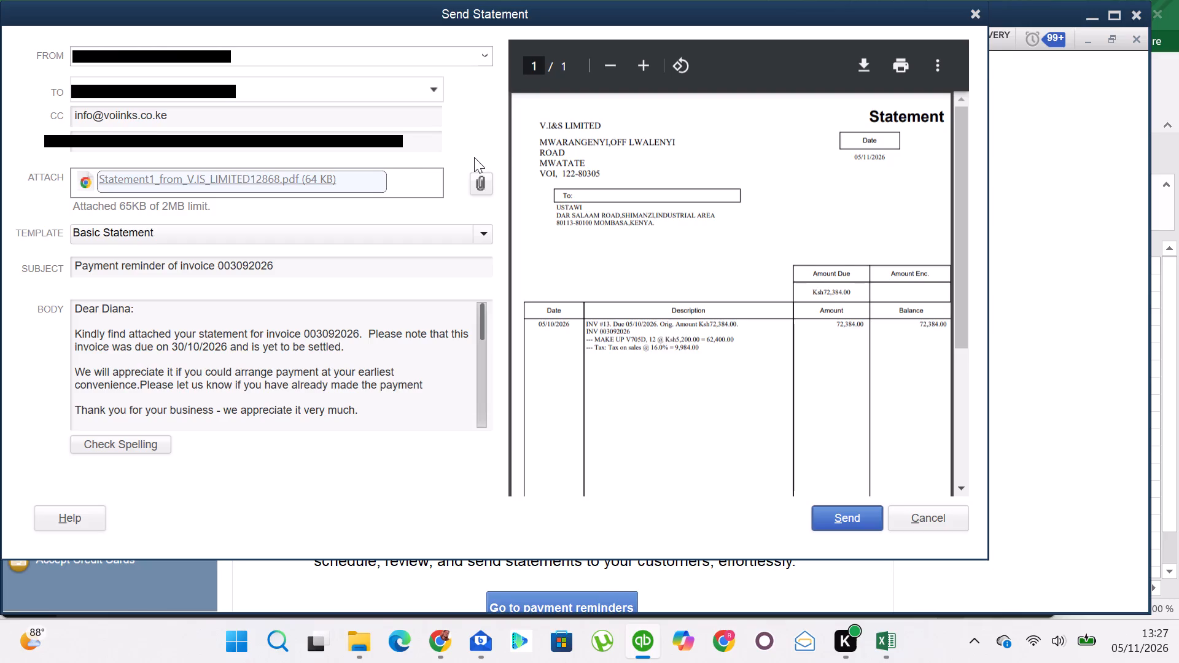
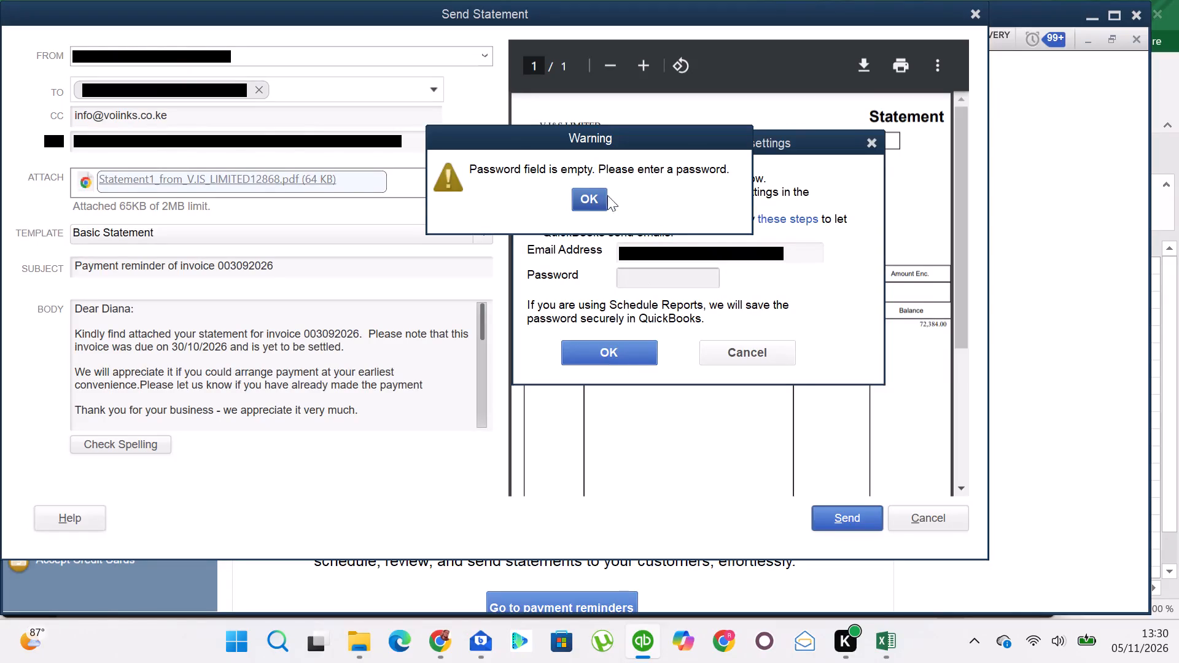
Return to the email credentials prompt and make its empty Password field ready for entering the account password.
left_click(586, 197)
left_click(626, 286)
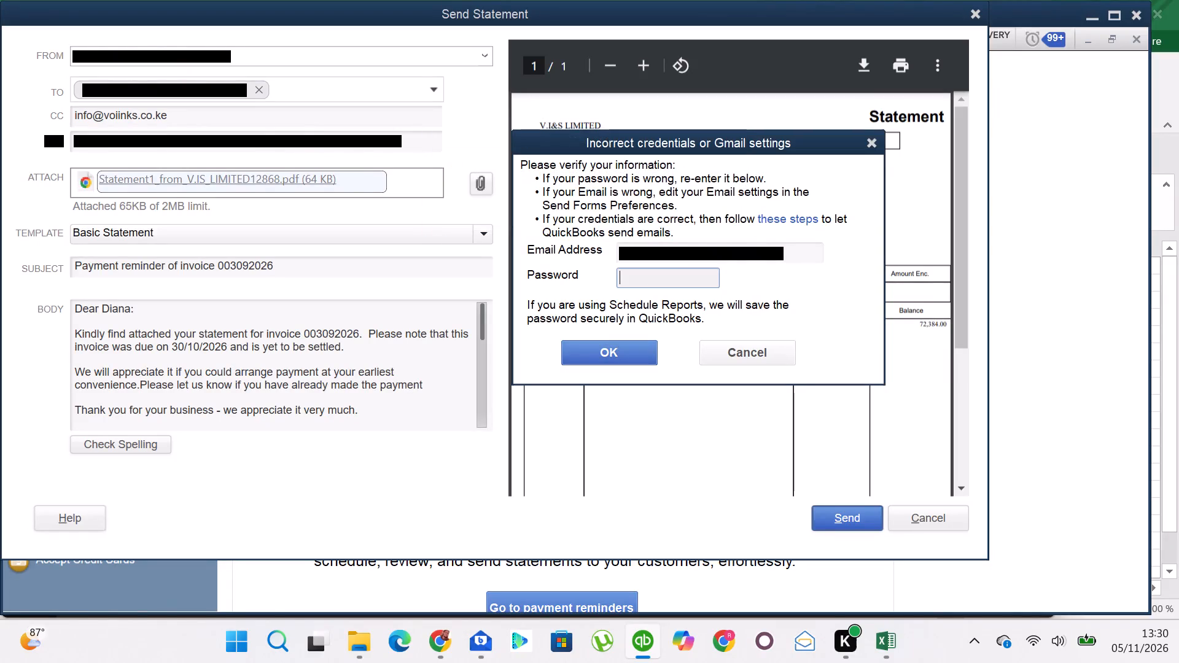
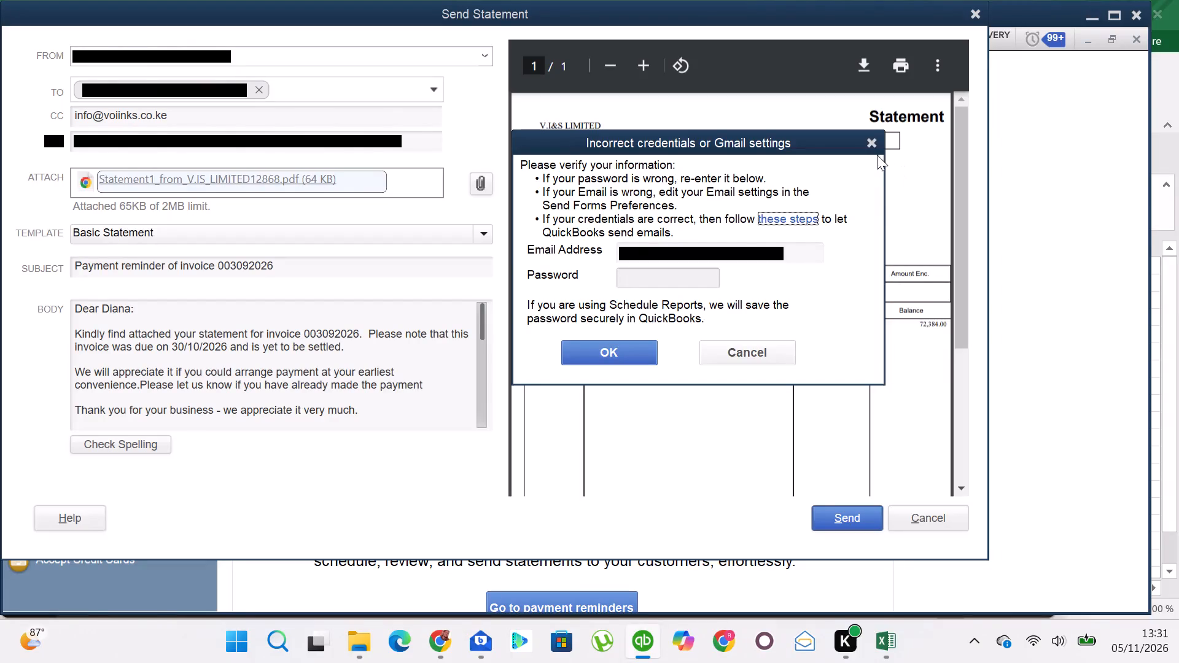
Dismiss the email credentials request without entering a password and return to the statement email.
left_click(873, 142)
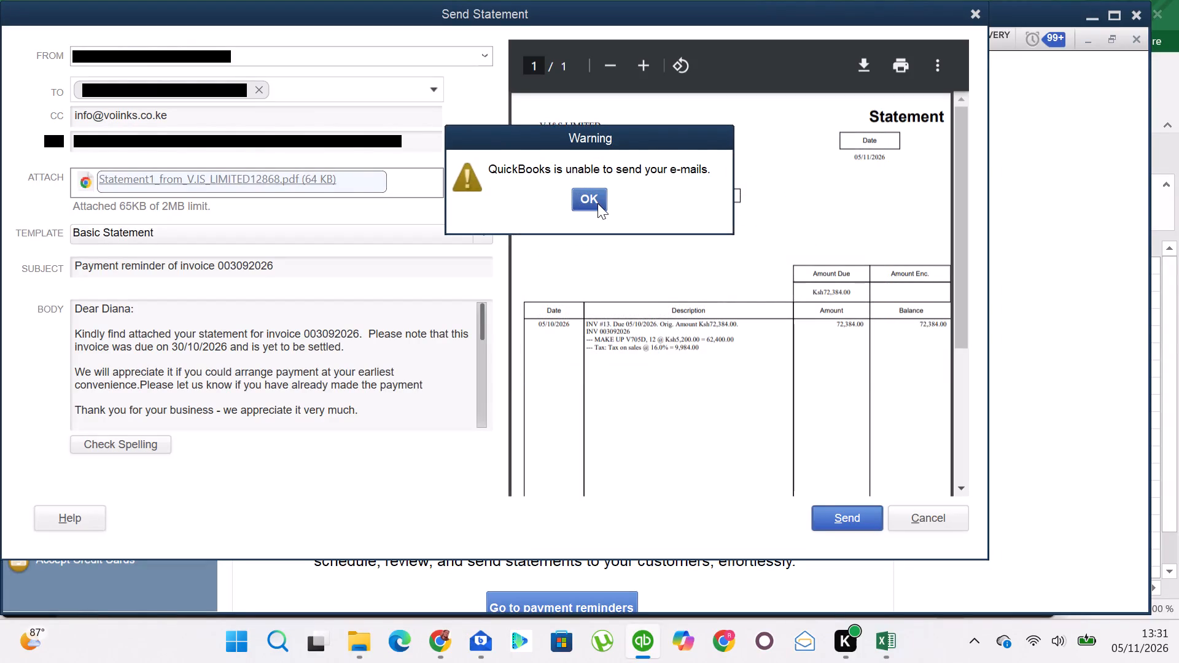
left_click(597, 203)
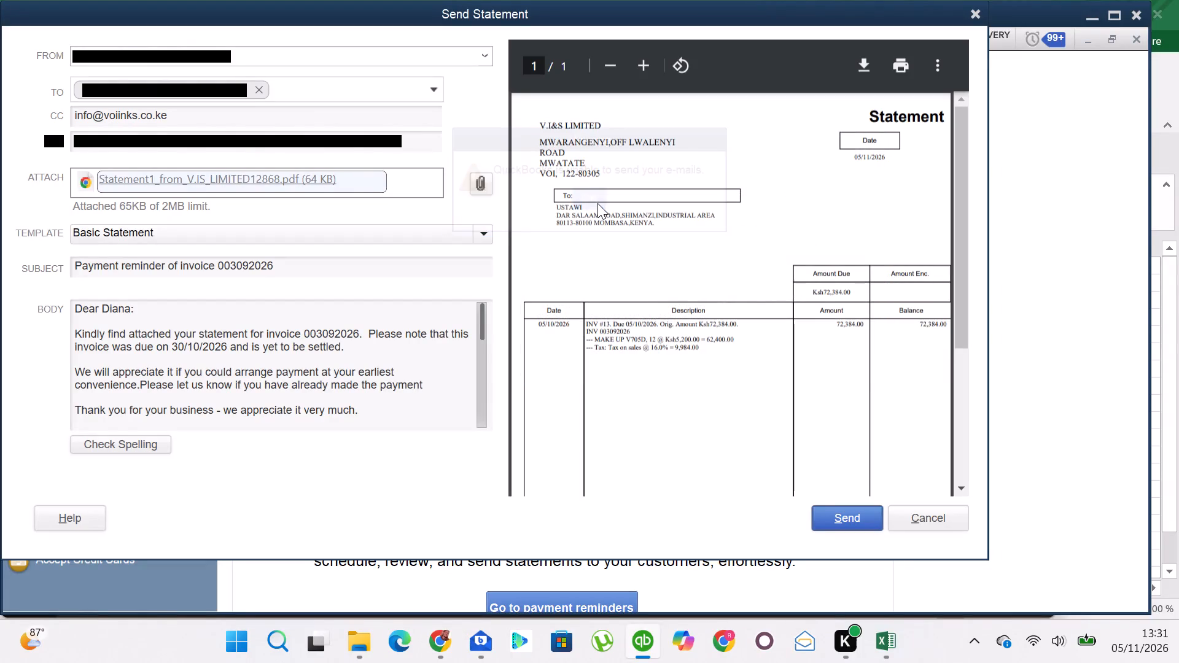
Retry sending the statement email and start filling in the email account password.
left_click(836, 519)
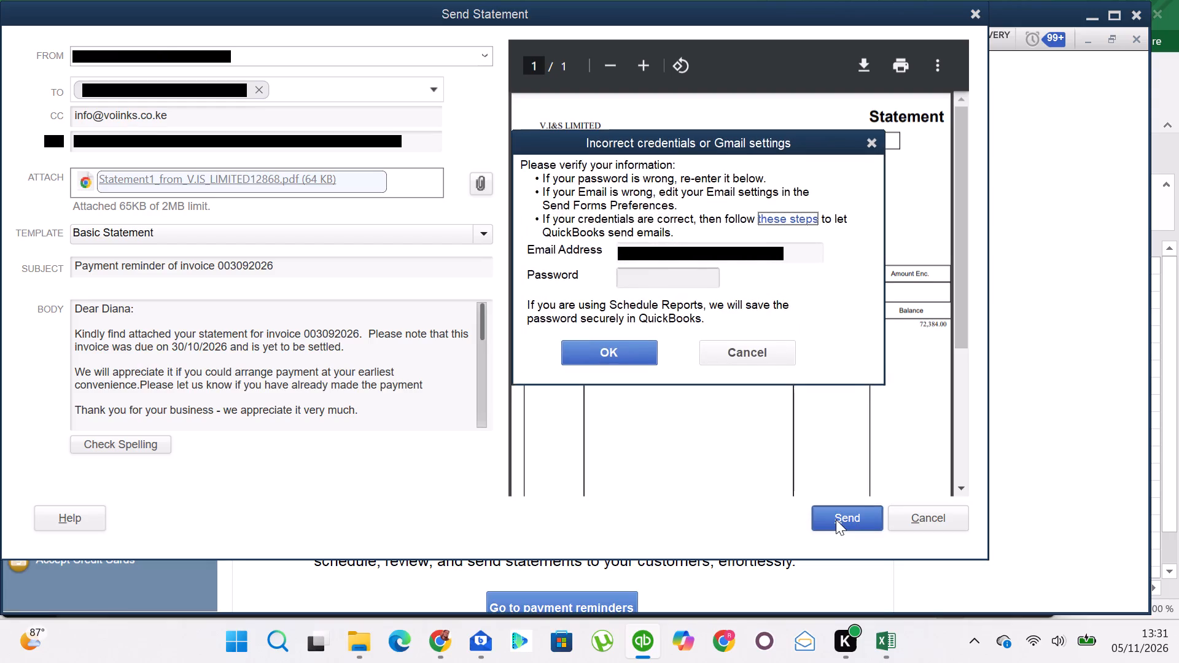
left_click(674, 284)
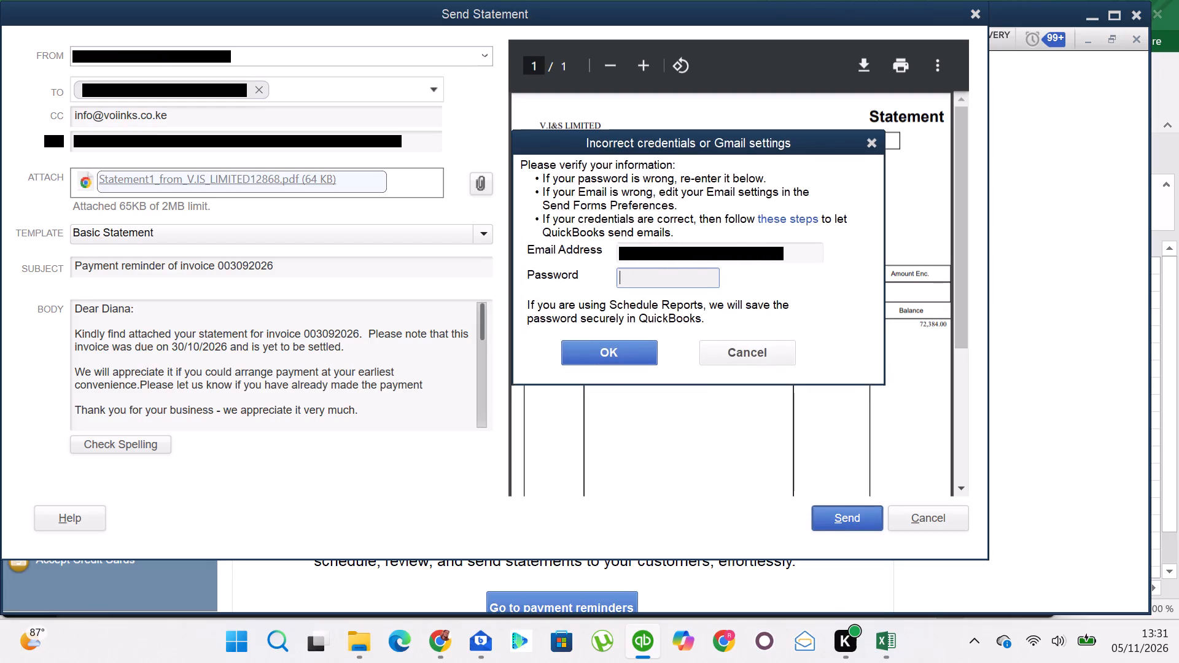
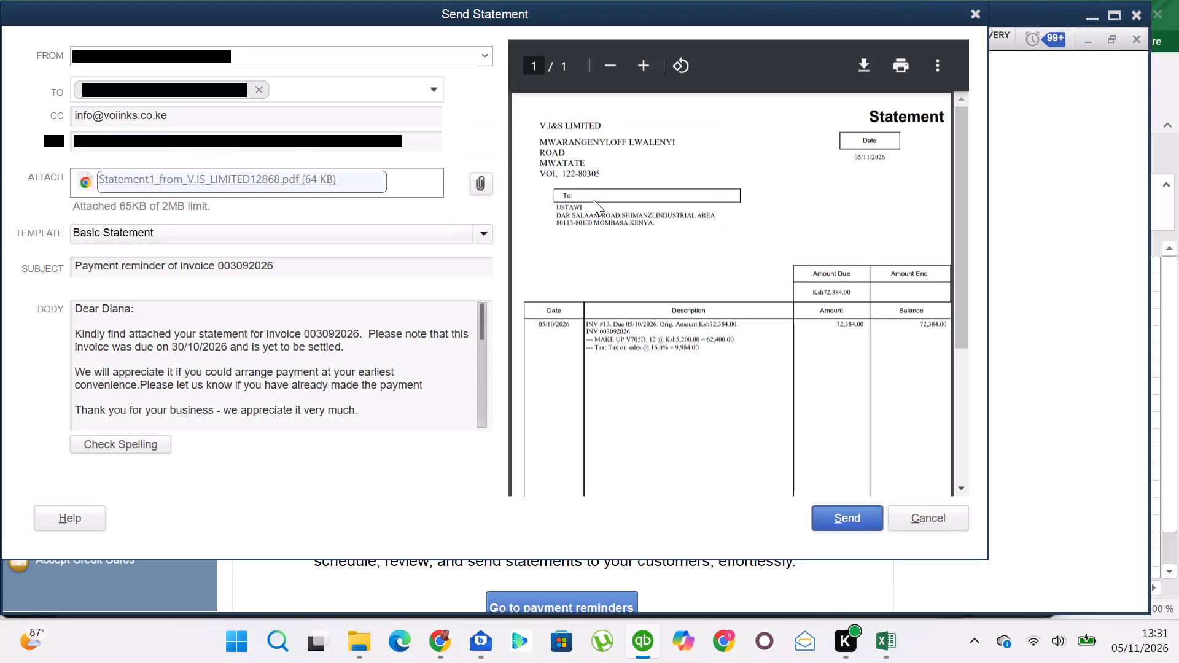
Download the previewed Ustawi statement, opening the save dialog for its PDF copy.
left_click(855, 65)
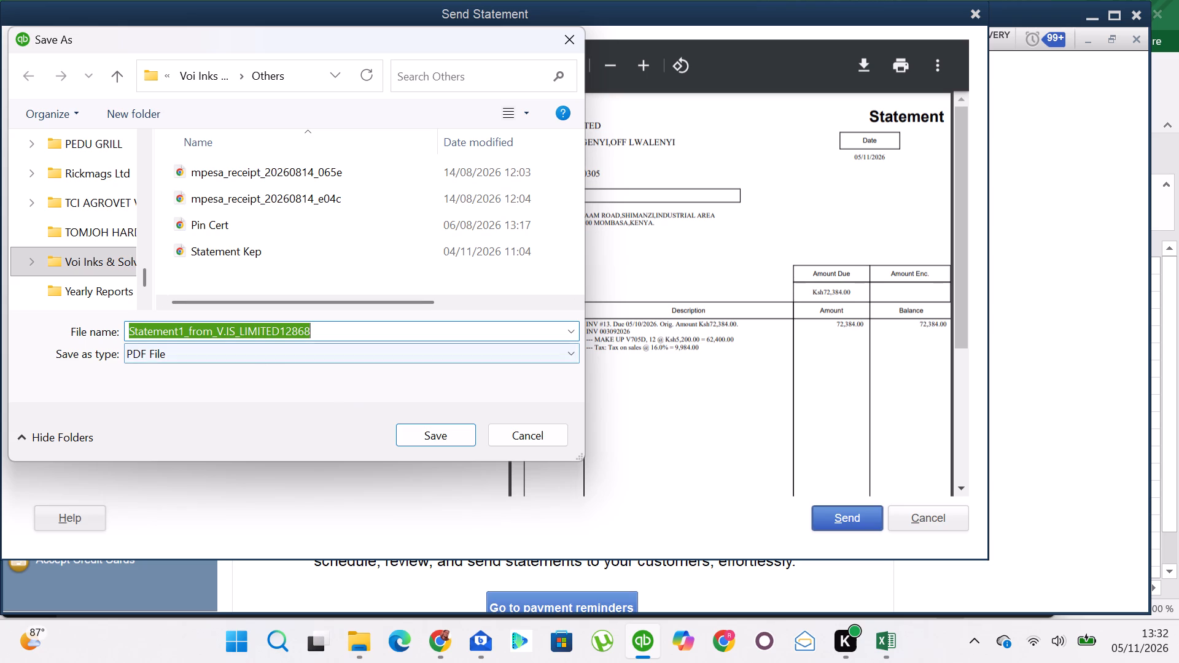
Choose the Others folder inside Voi Inks & Solvents as the save location for the statement PDF.
double_click(109, 263)
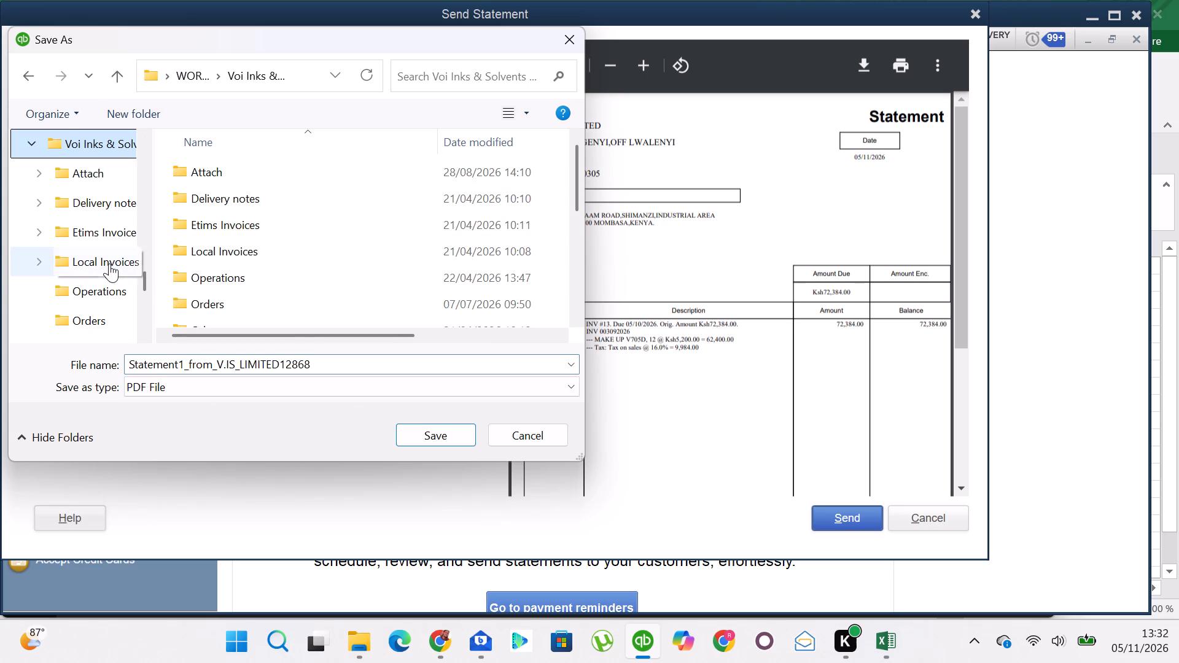
left_click(226, 289)
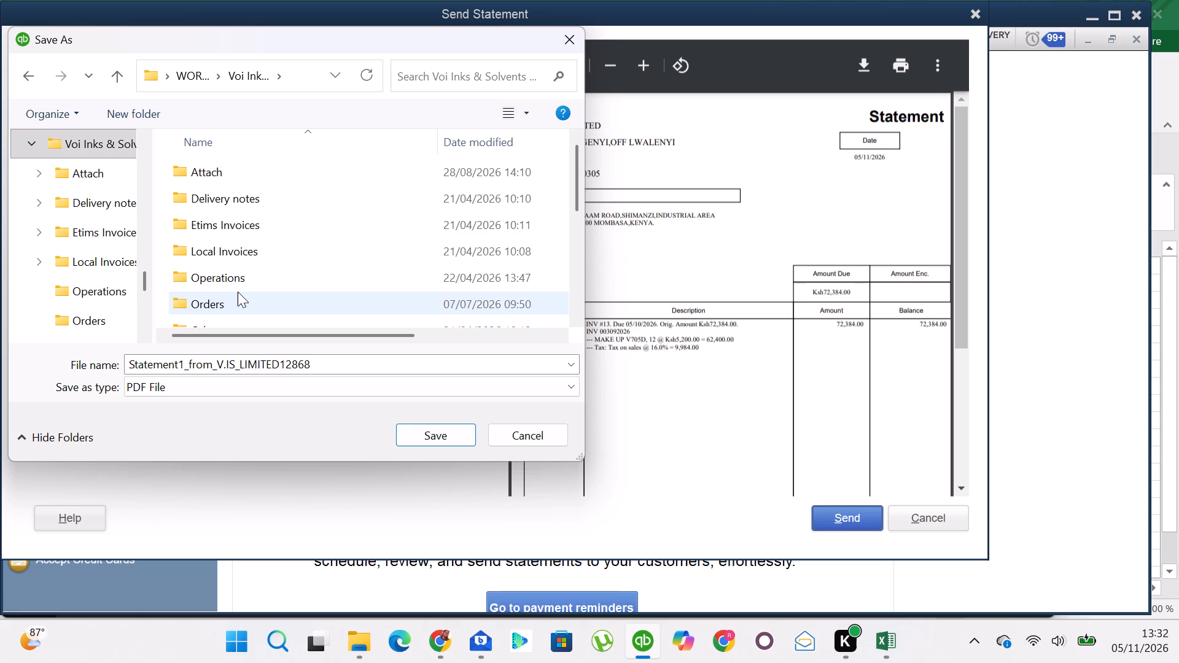
key("Down")
key("Down")
key("Down")
key("Down")
key("Down")
key("Down")
key("Down")
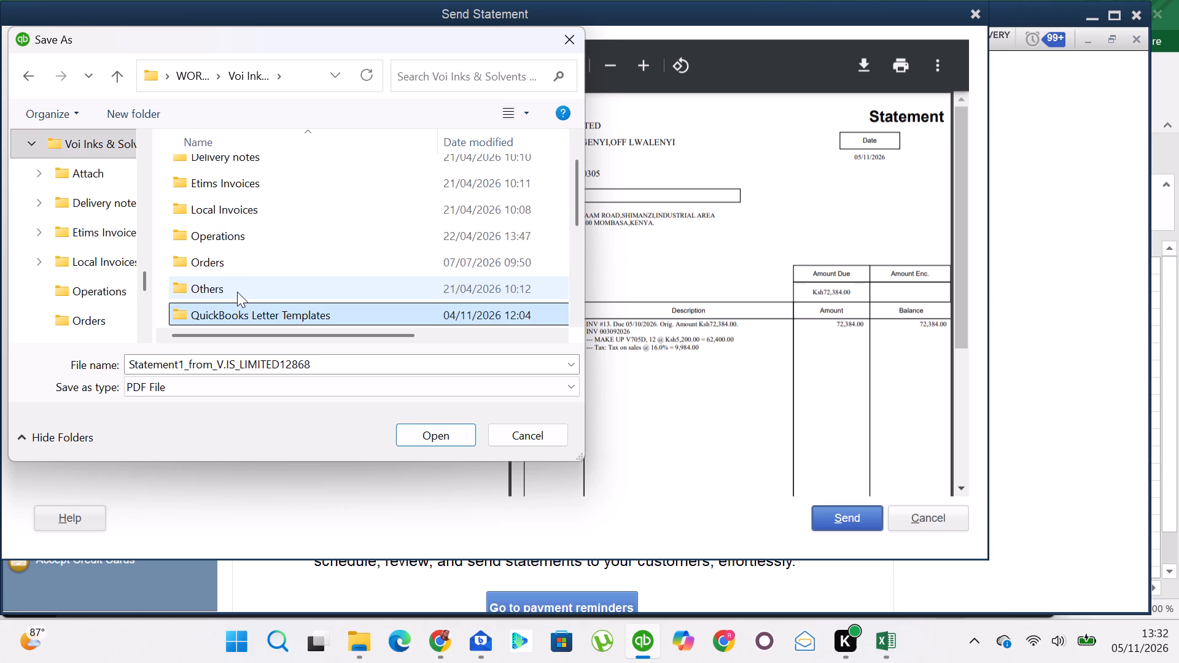
double_click(241, 289)
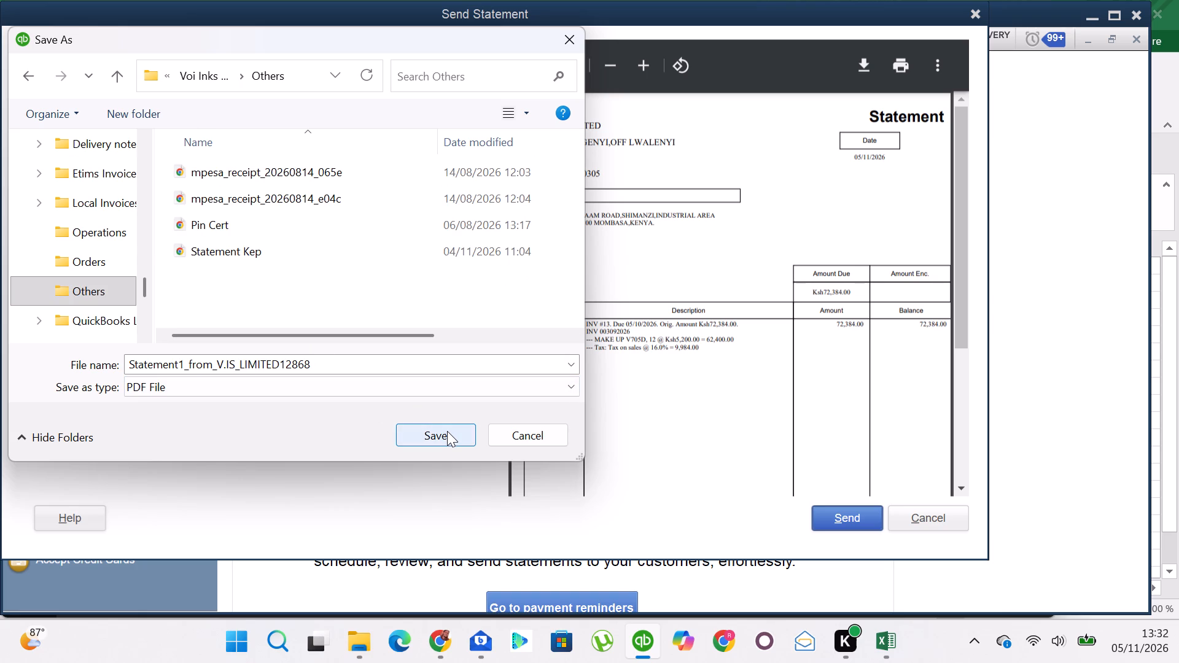
Name the statement file "Statement for Ustawi" and save it as a PDF.
left_click(317, 361)
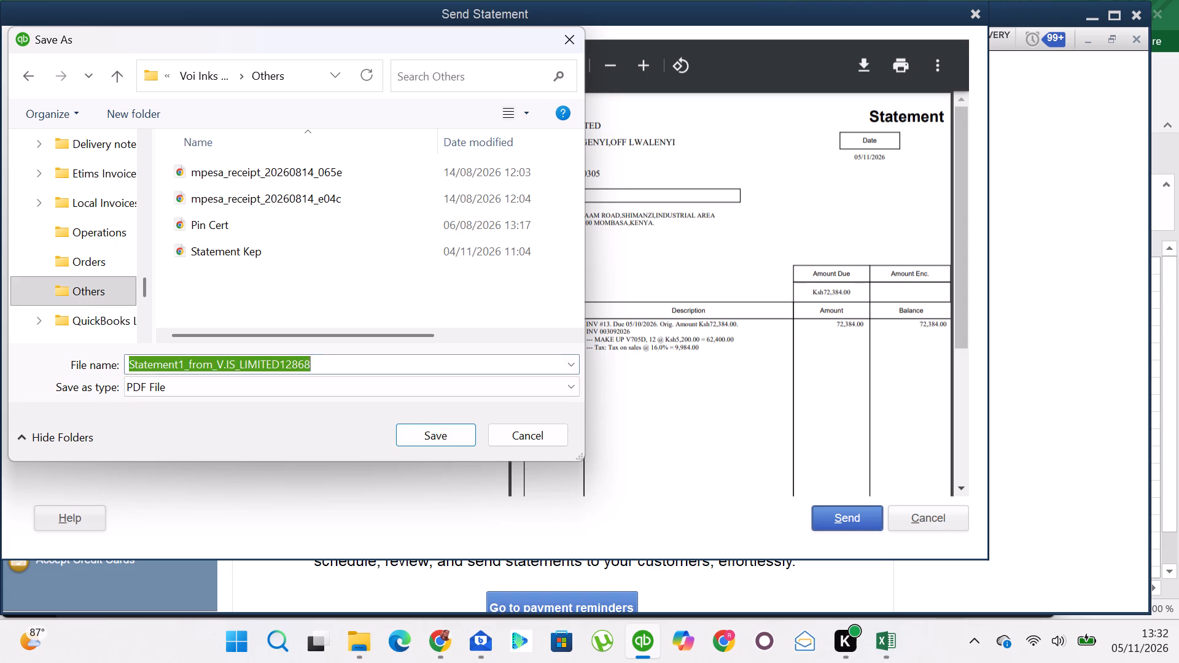
left_click(317, 361)
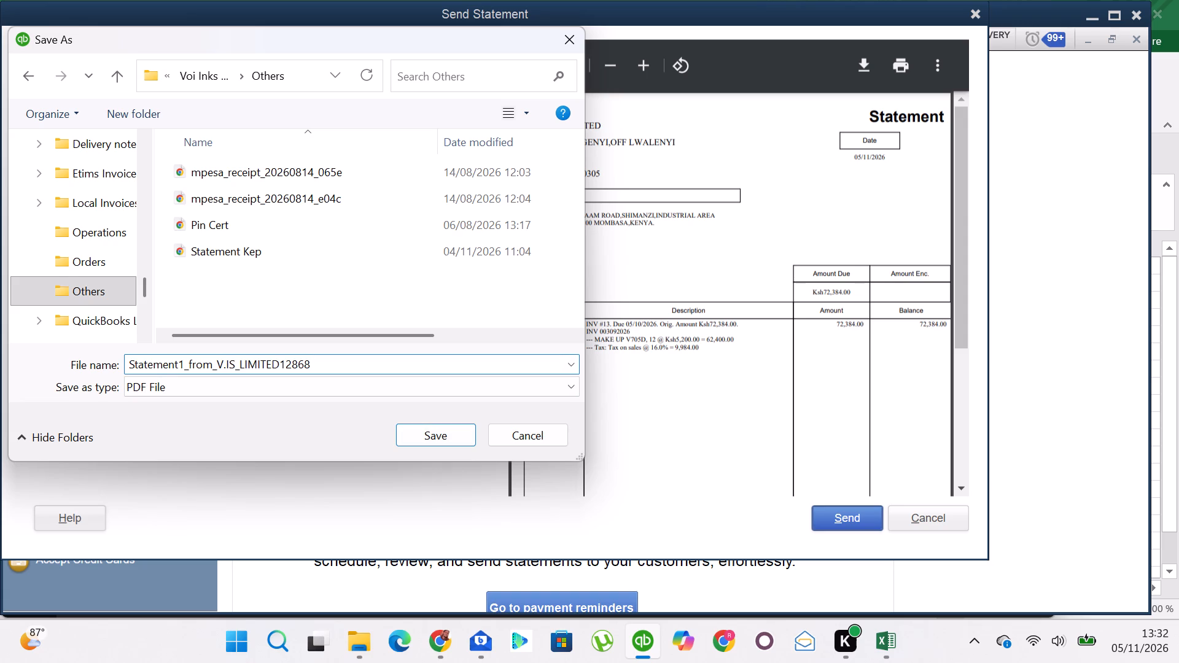
key("BackSpace")
key("BackSpace")
key("BackSpace")
key("BackSpace")
key("BackSpace")
key("BackSpace")
key("BackSpace")
key("BackSpace")
key("BackSpace")
key("BackSpace")
key("BackSpace")
key("BackSpace")
key("BackSpace")
key("BackSpace")
key("BackSpace")
key("BackSpace")
key("BackSpace")
key("BackSpace")
key("BackSpace")
key("BackSpace")
key("BackSpace")
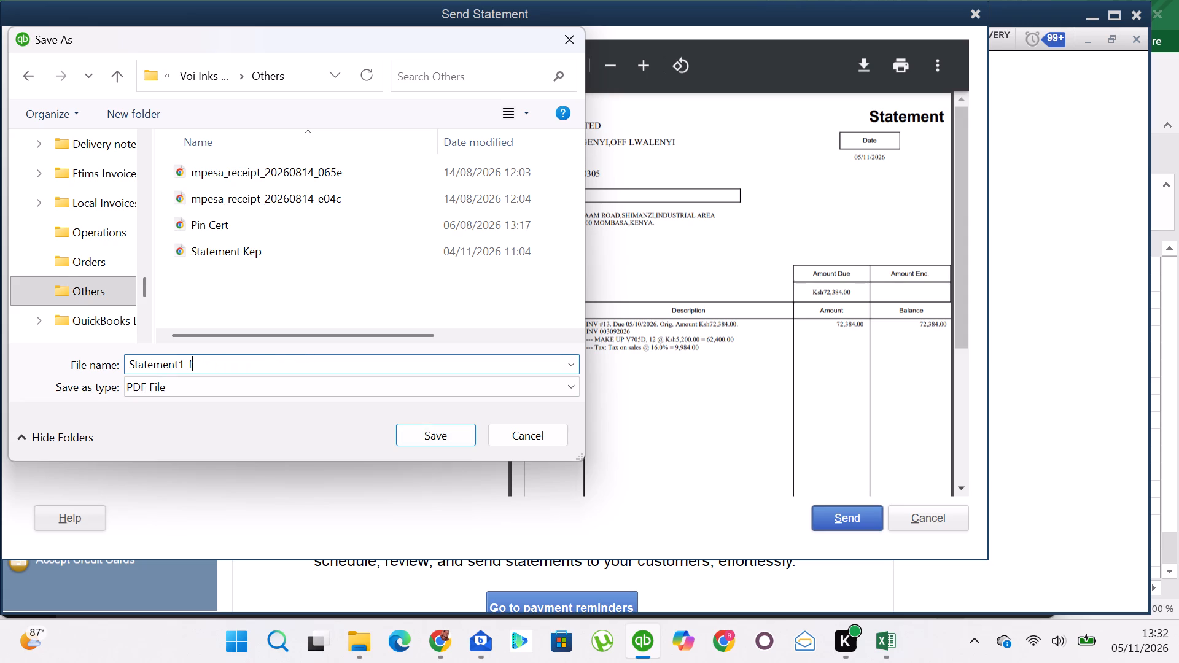
key("BackSpace")
key("BackSpace")
key("BackSpace")
key("space")
type("for")
key("space")
type("Ust")
type("awi")
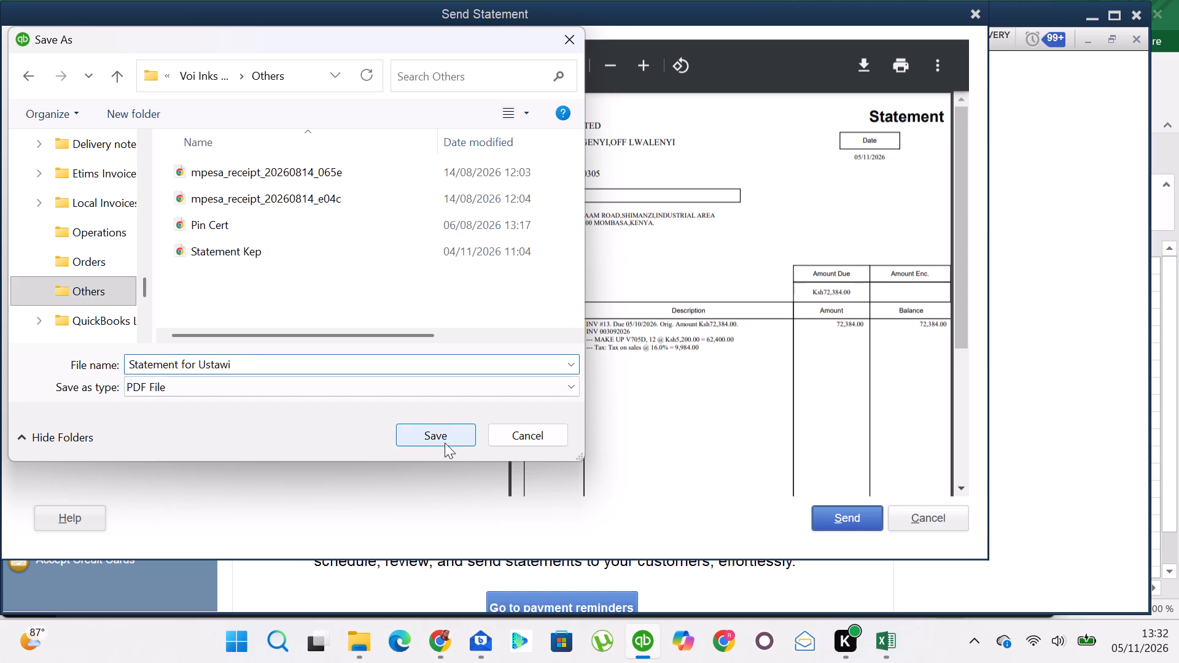
left_click(449, 440)
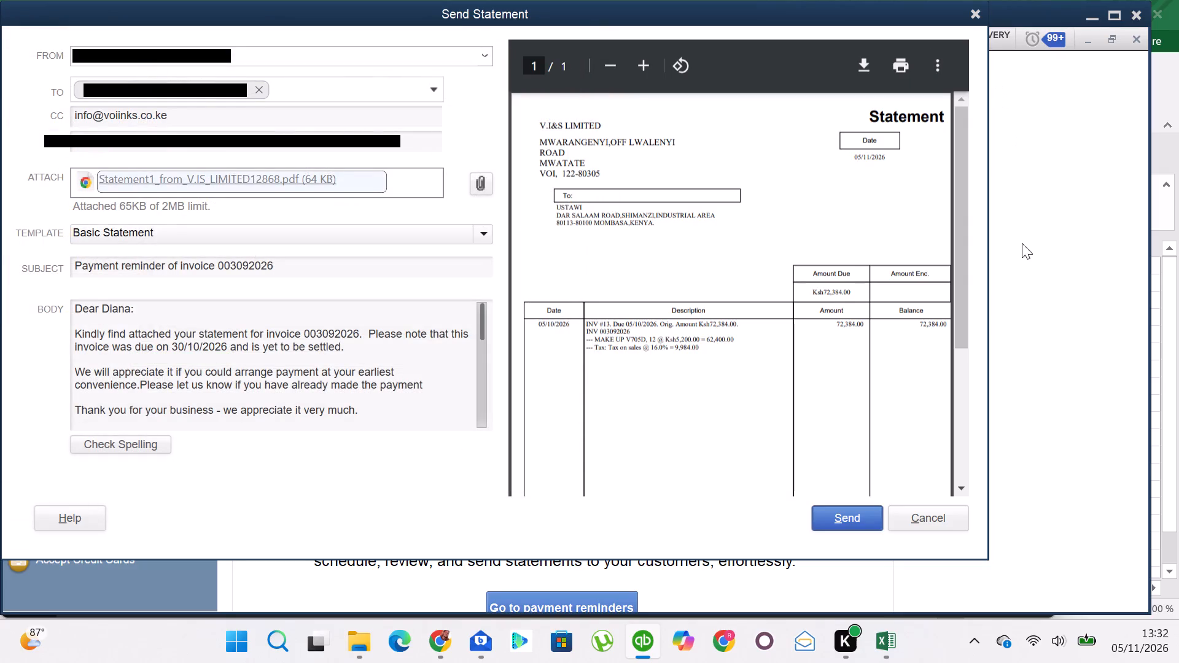
Cancel the unsent statement email to USTAWI and return to the Create Statements form.
left_click(930, 523)
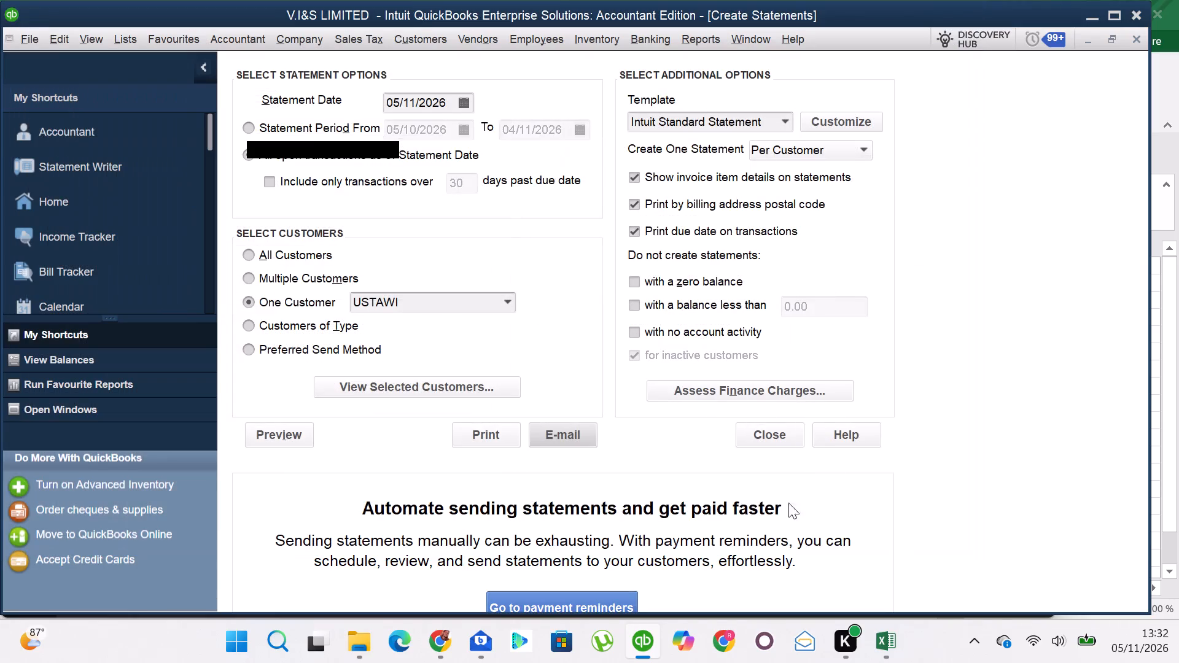
Open the default email account's settings in the Send Forms preferences and its SMTP port for editing.
left_click(60, 34)
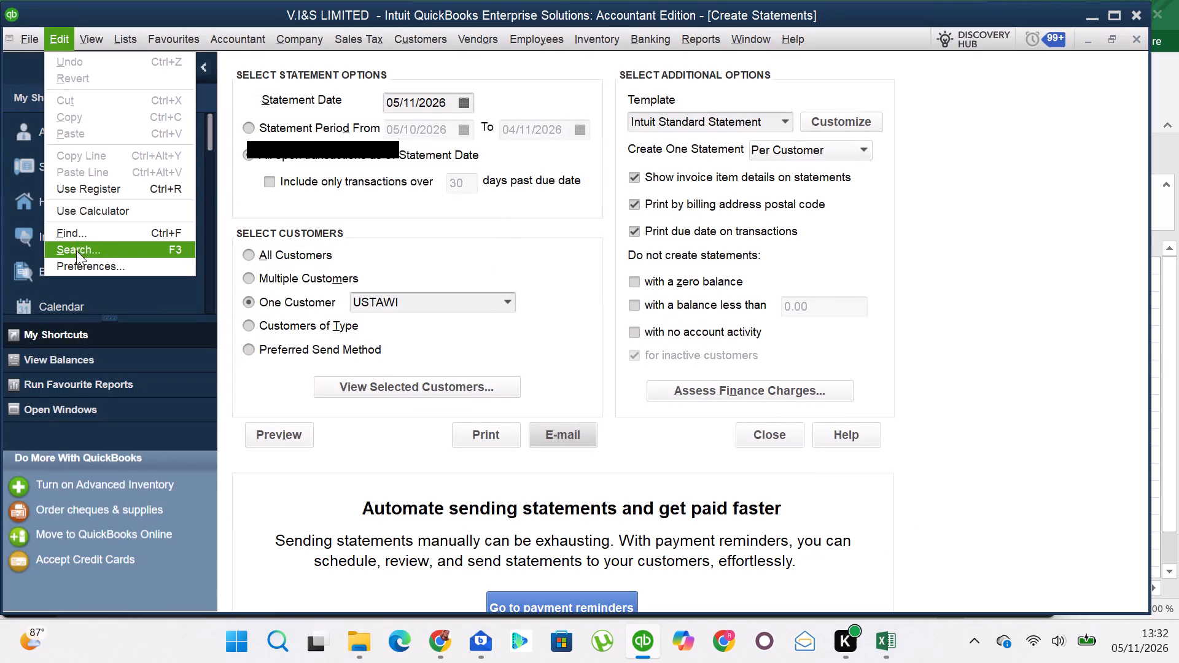
left_click(79, 262)
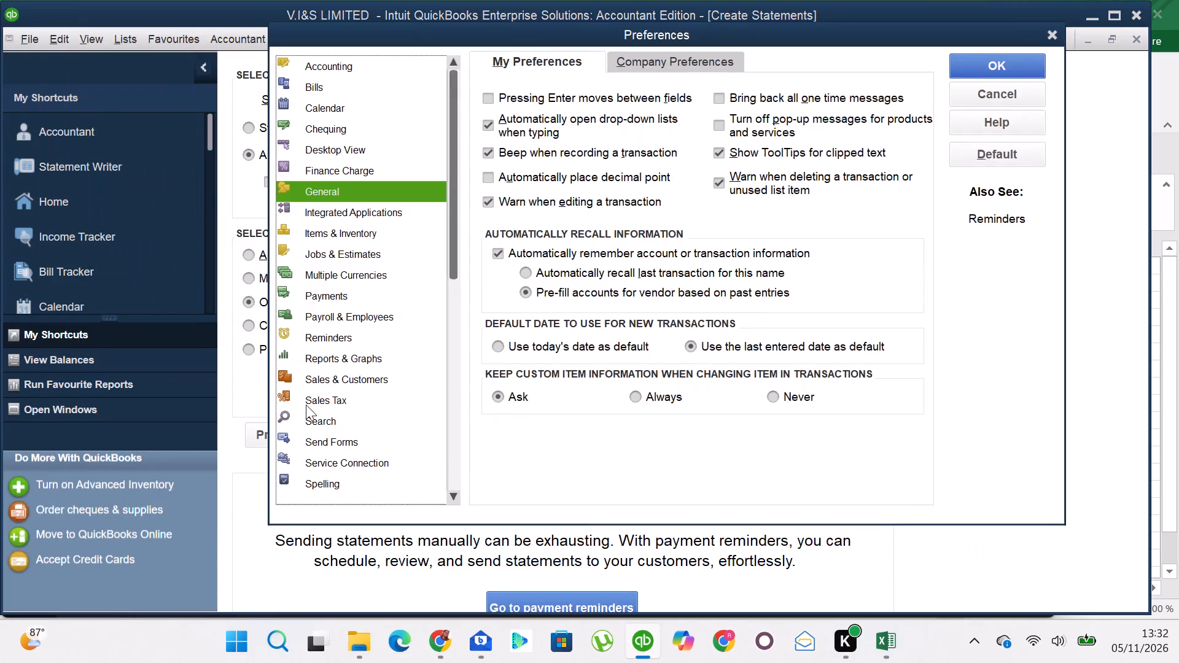
left_click(333, 435)
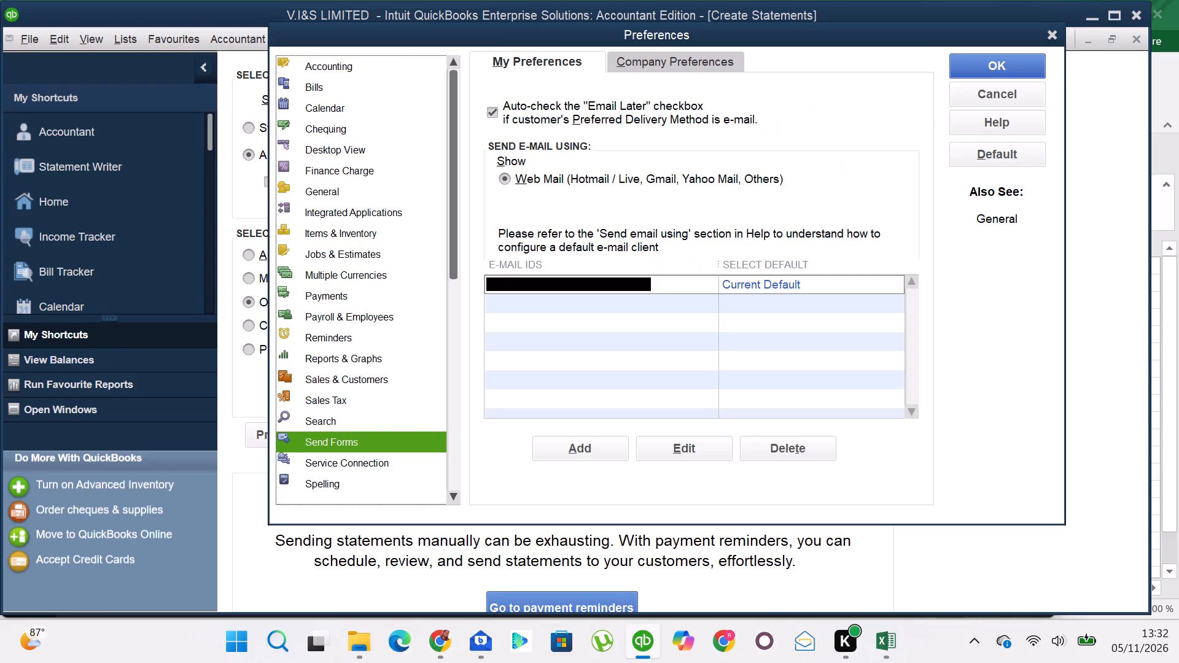
left_click(694, 451)
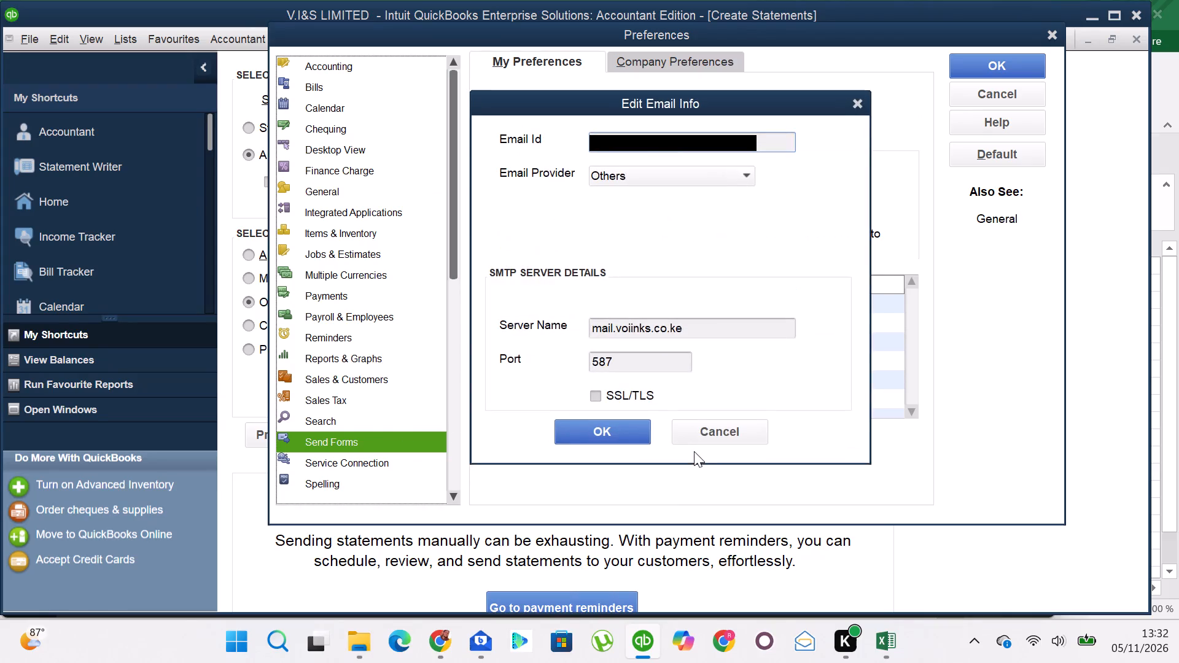
left_click(636, 360)
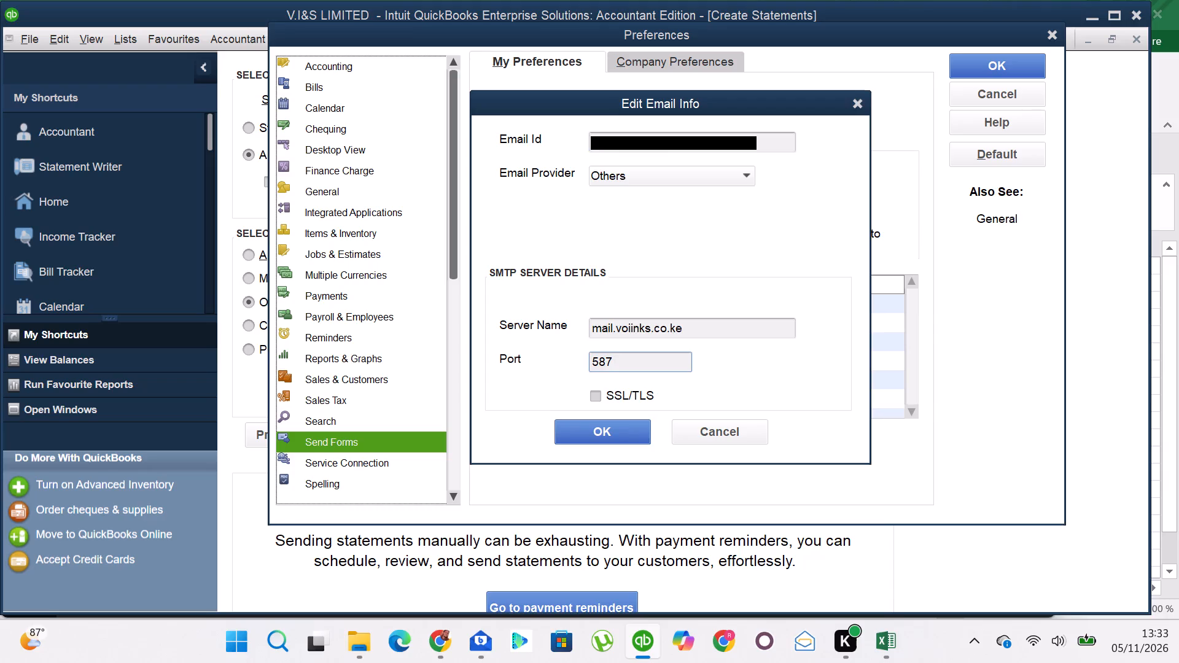
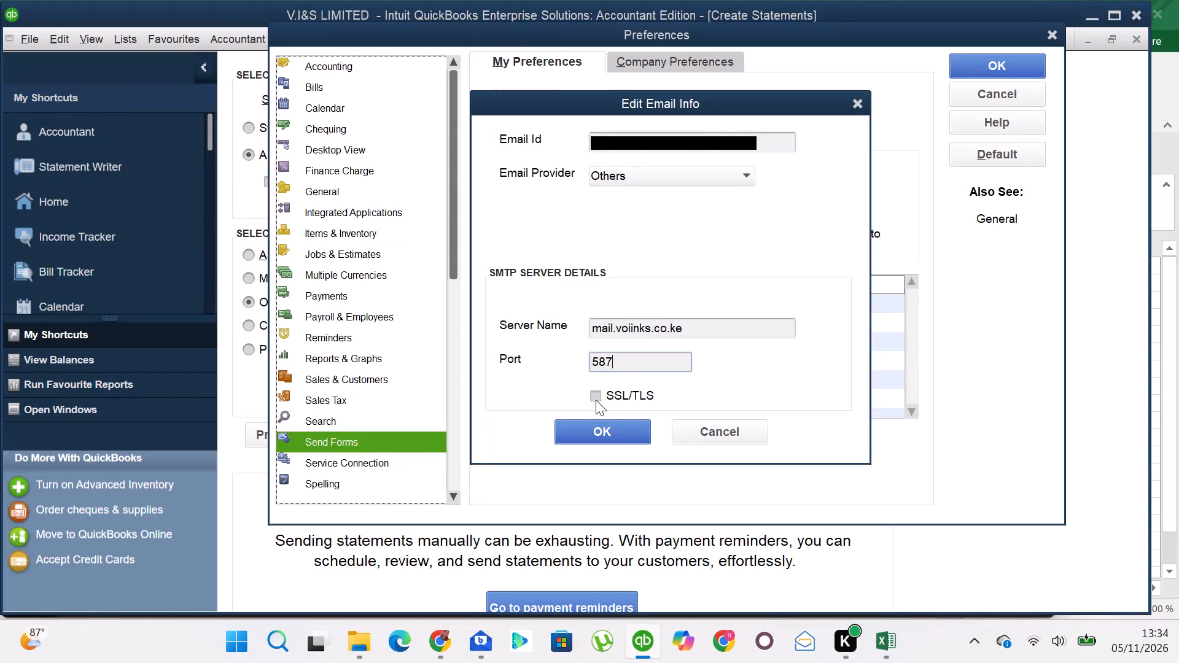
Enable SSL/TLS for the email account's SMTP server and save the Send Forms preferences.
left_click(595, 400)
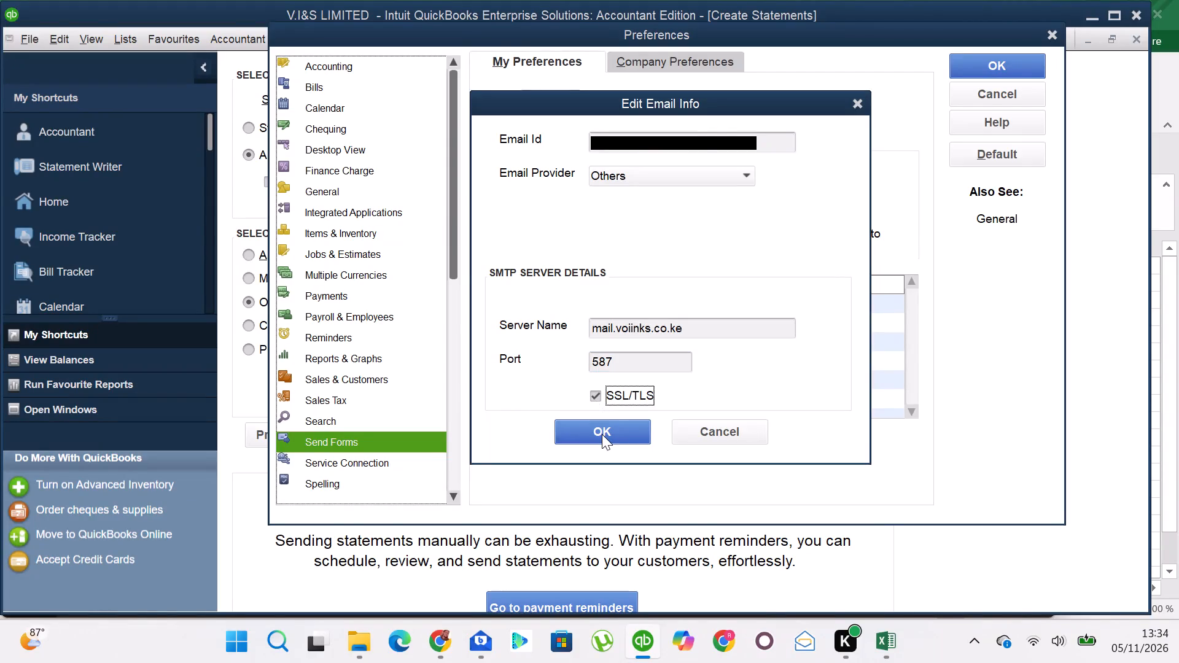
left_click(602, 434)
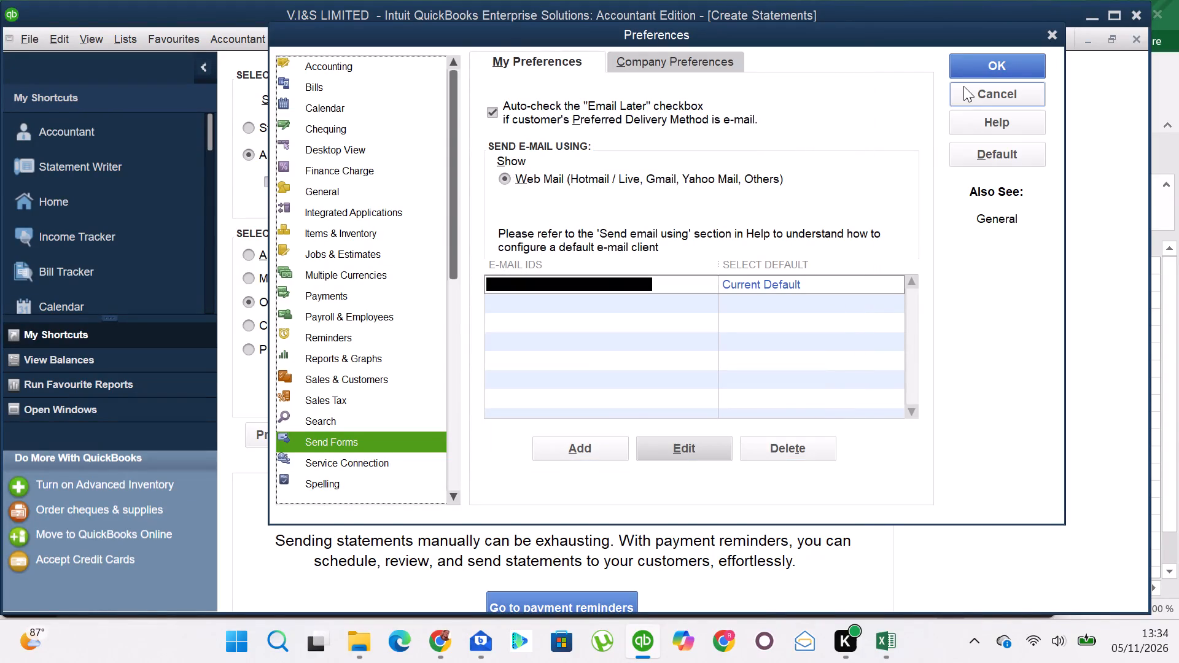
left_click(986, 63)
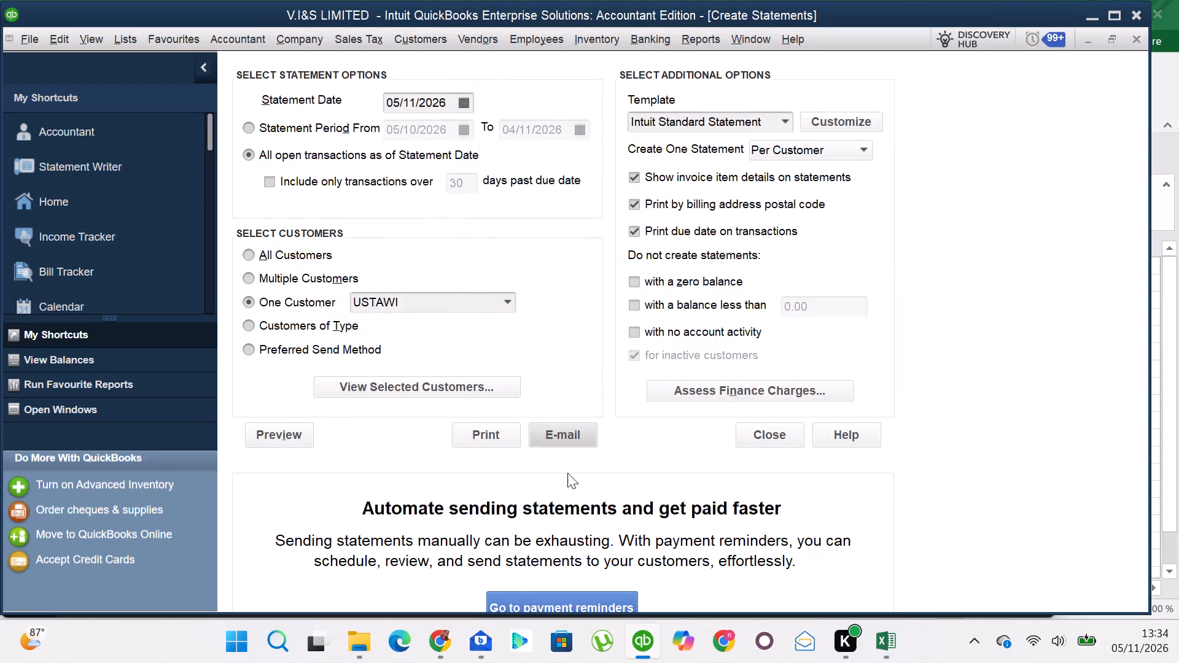
Start emailing the USTAWI statement of all open transactions again from the Create Statements form.
left_click(558, 430)
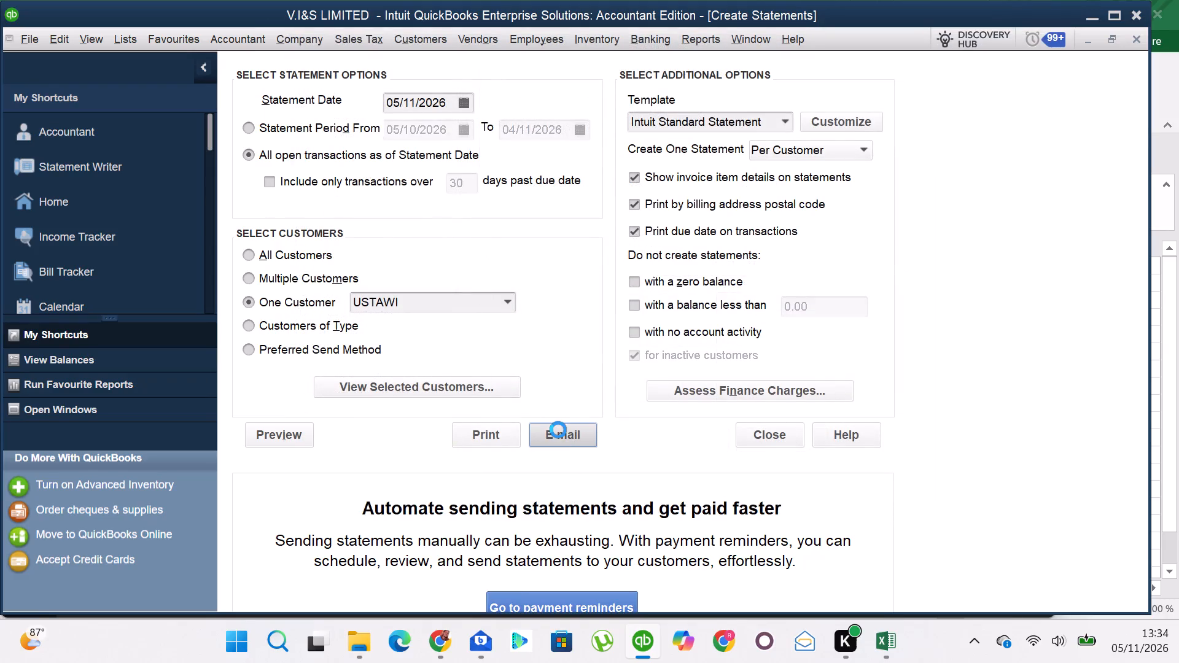
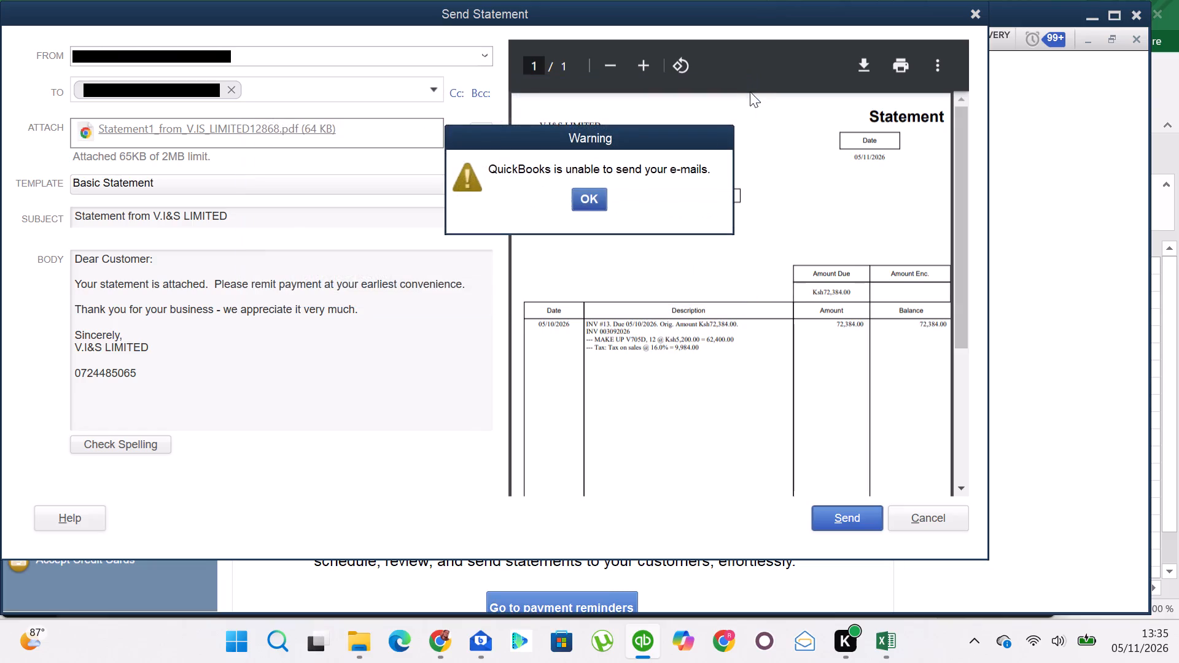
Dismiss the email sending warning to return to the USTAWI statement email.
left_click(564, 201)
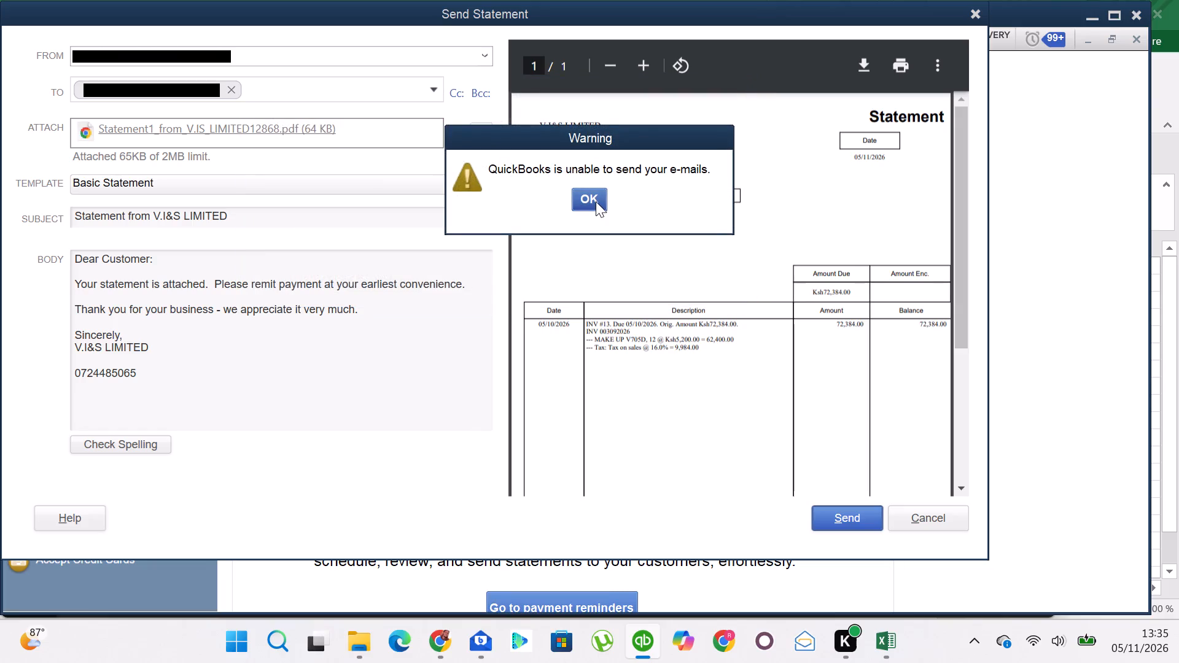
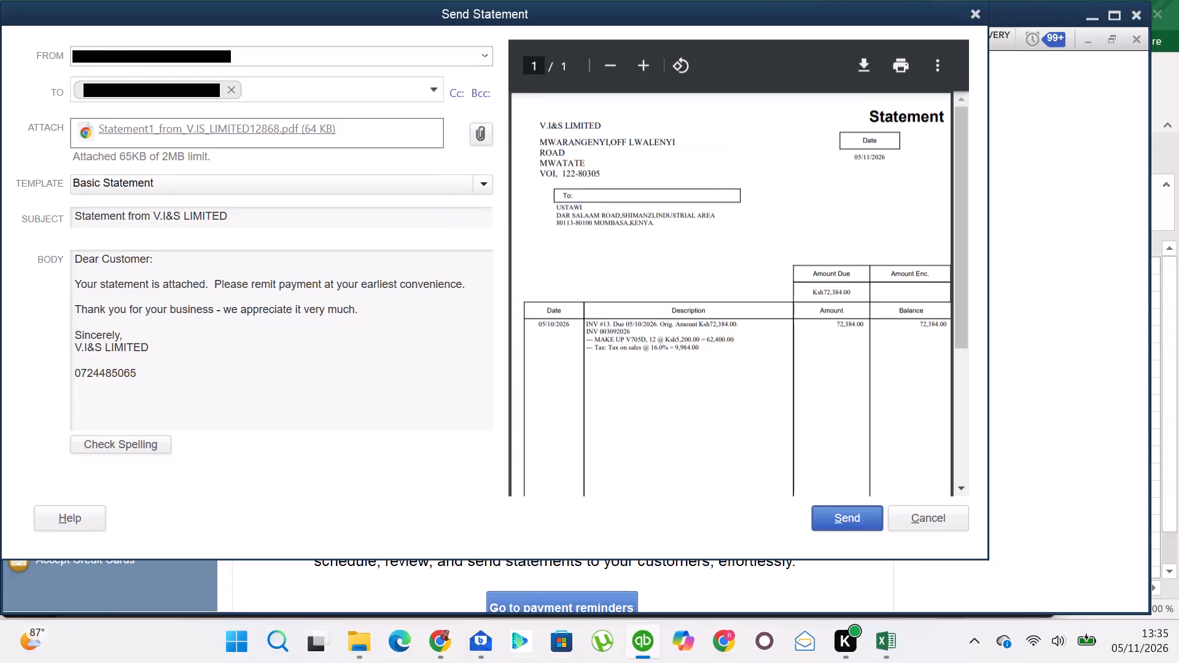
Cancel the USTAWI statement email and return to the statement creation form.
left_click(933, 536)
left_click(931, 510)
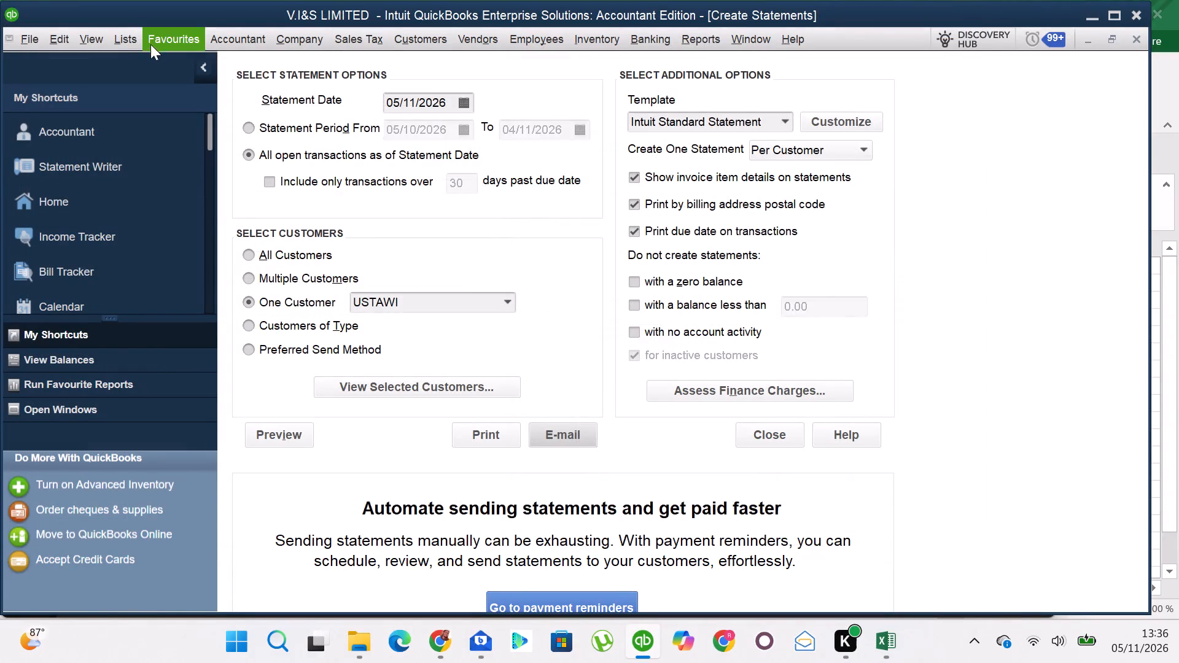
Turn off SSL/TLS for the default email account's SMTP server in the Send Forms preferences and save the preferences.
left_click(45, 32)
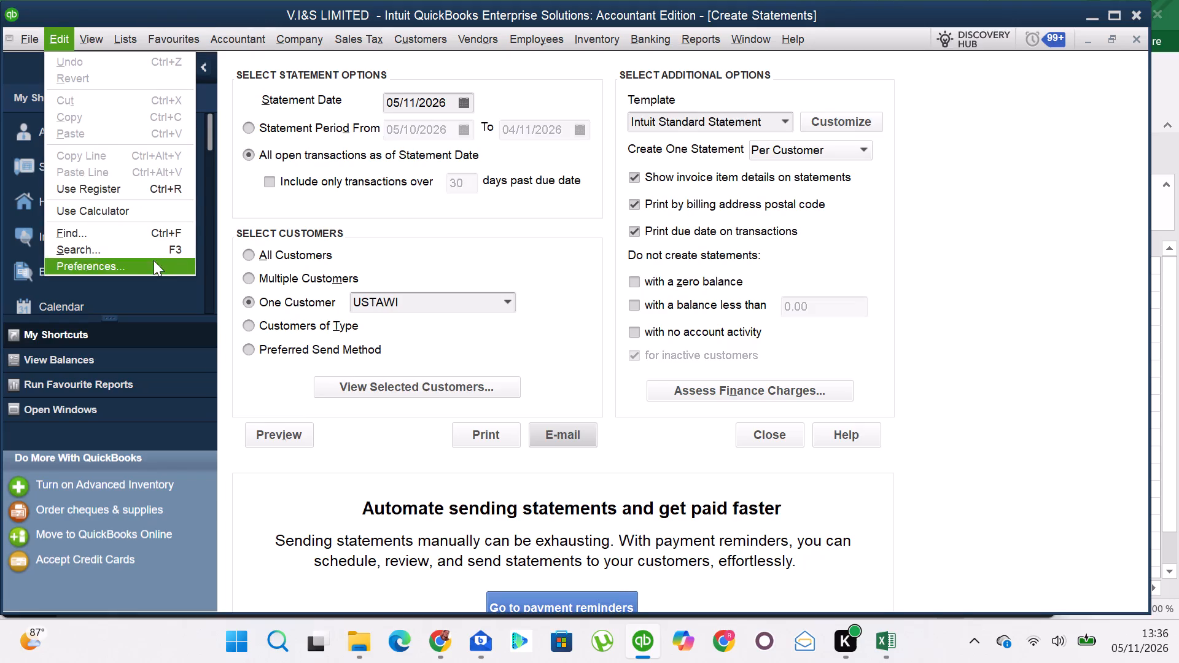
left_click(150, 268)
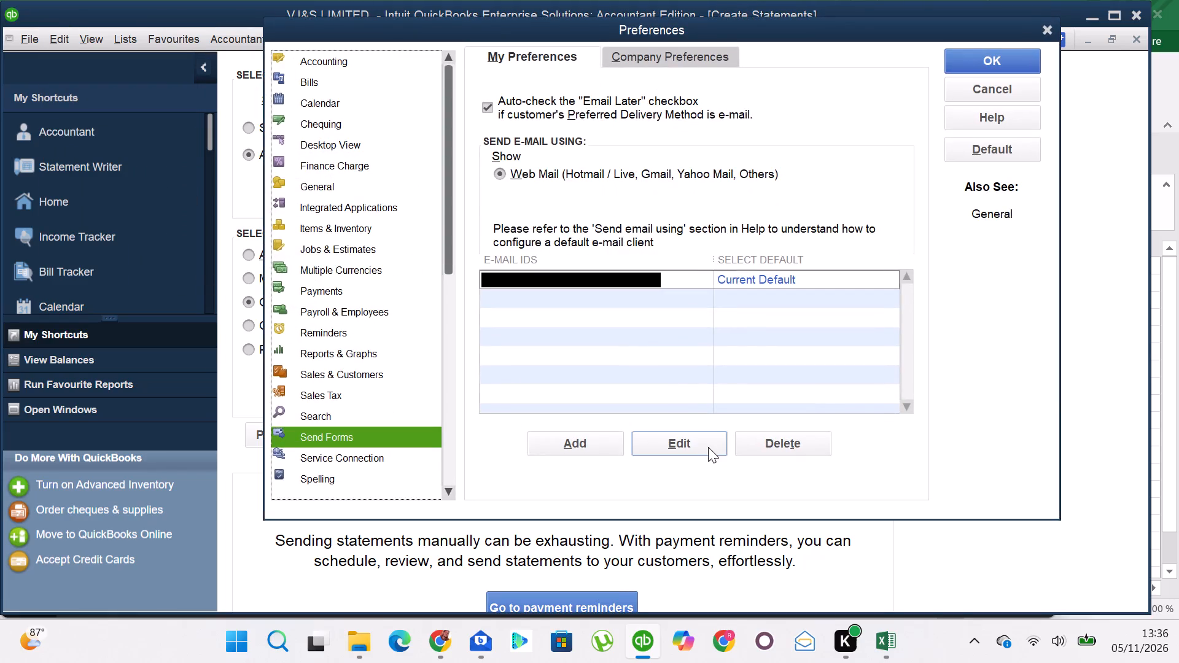
left_click(687, 435)
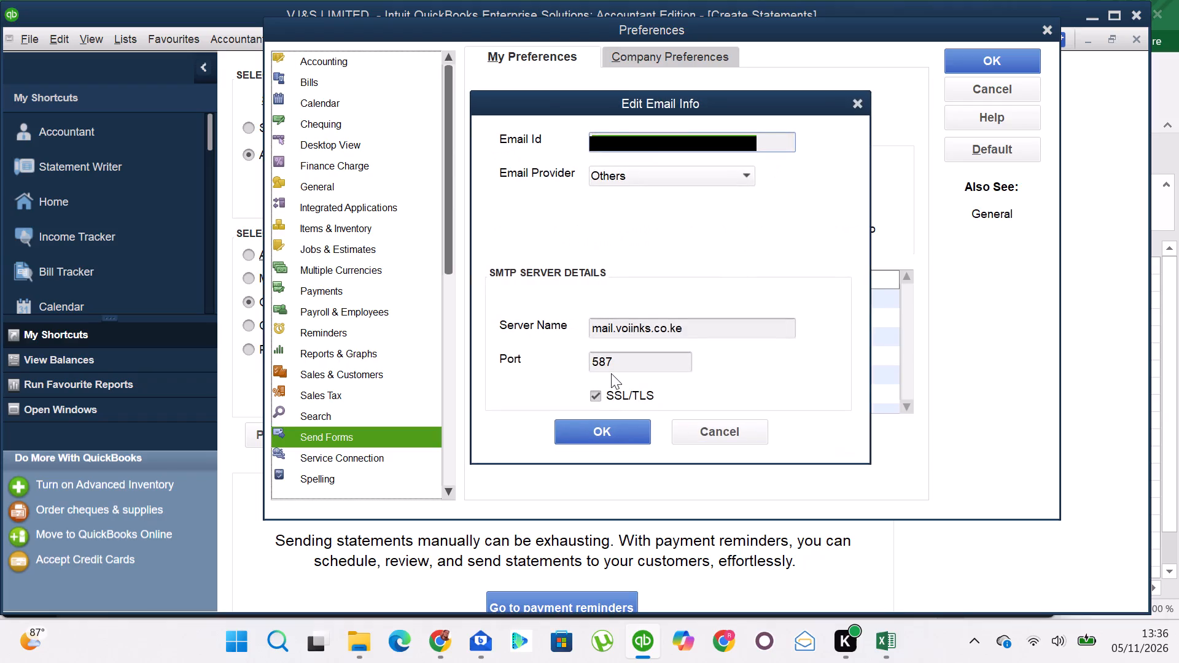
left_click(597, 390)
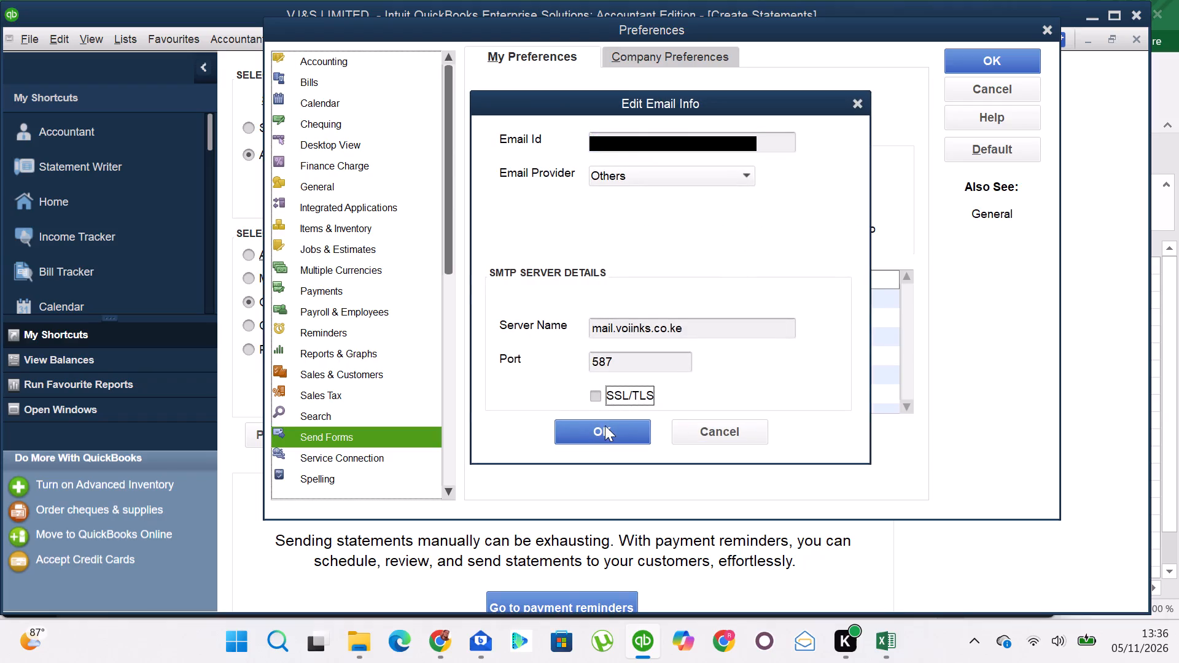
left_click(609, 432)
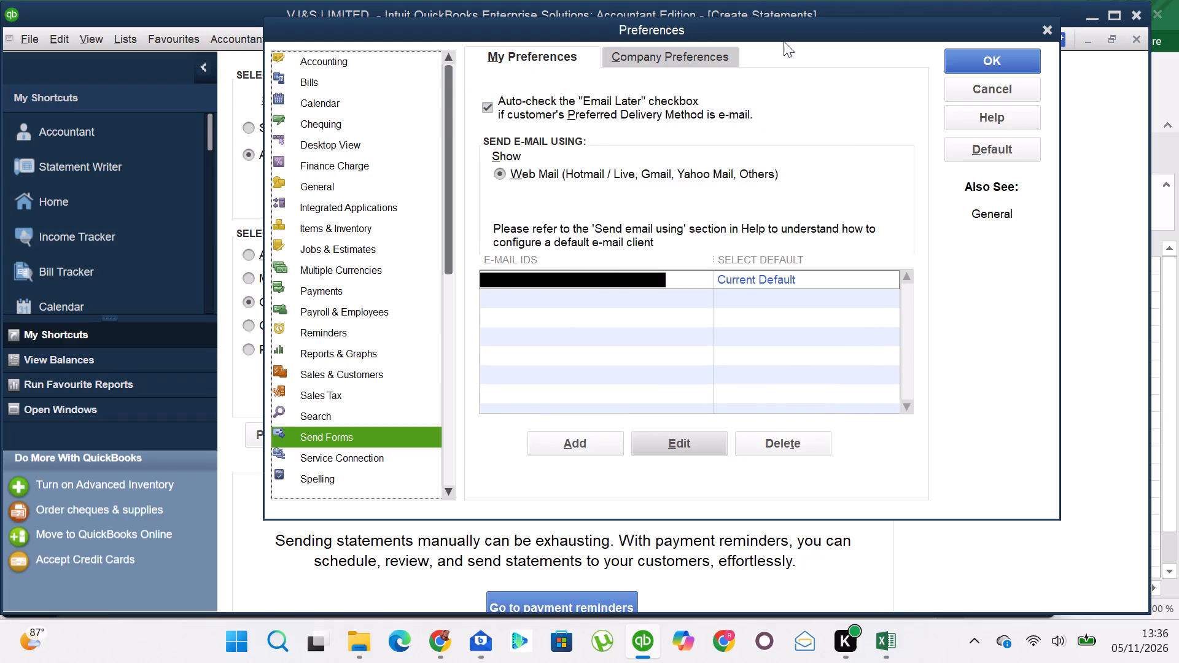
left_click(962, 58)
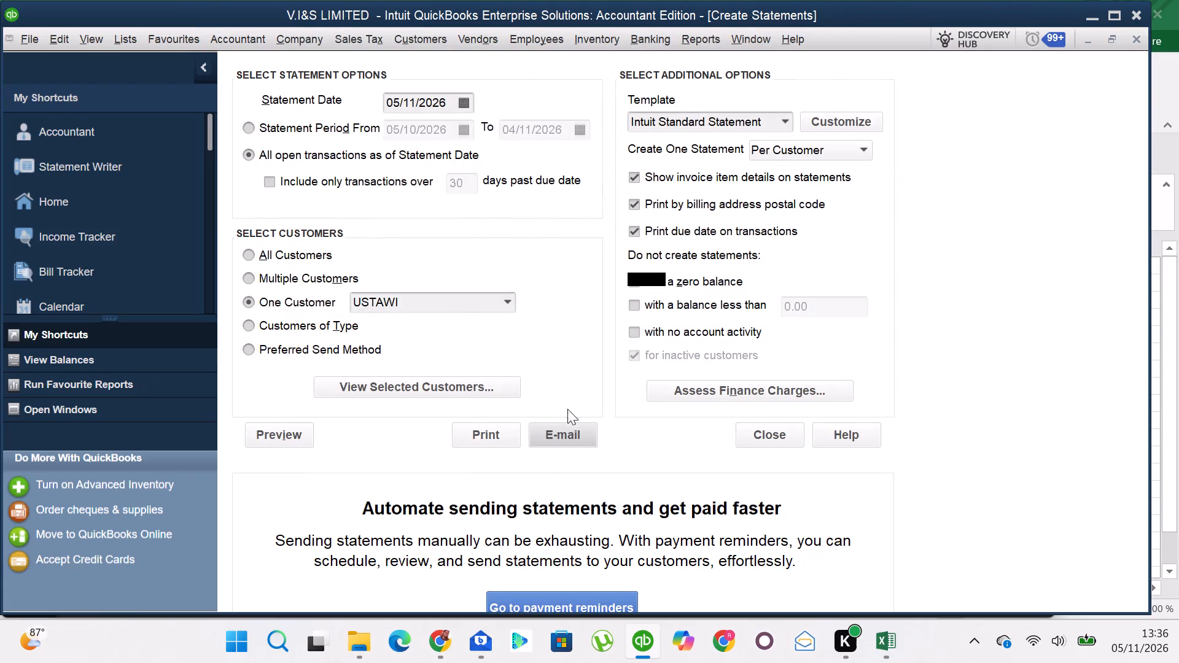
Start emailing the USTAWI statement again and replace the customer's recipient address with a different email address.
left_click(564, 426)
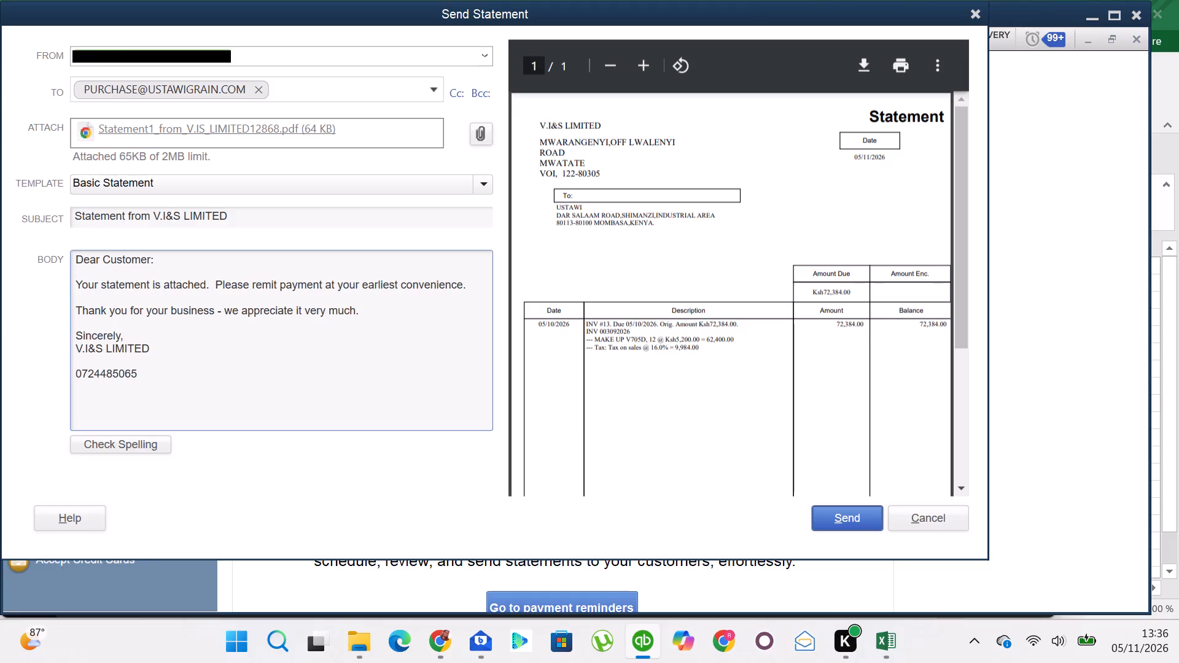
left_click(259, 93)
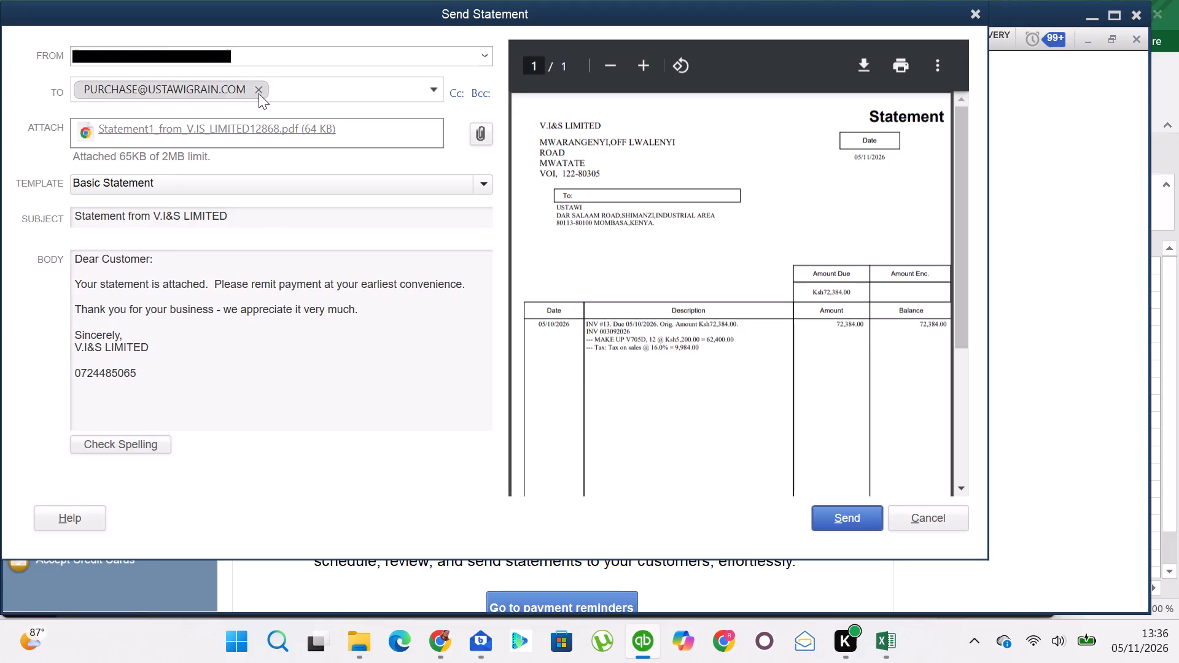
left_click(259, 93)
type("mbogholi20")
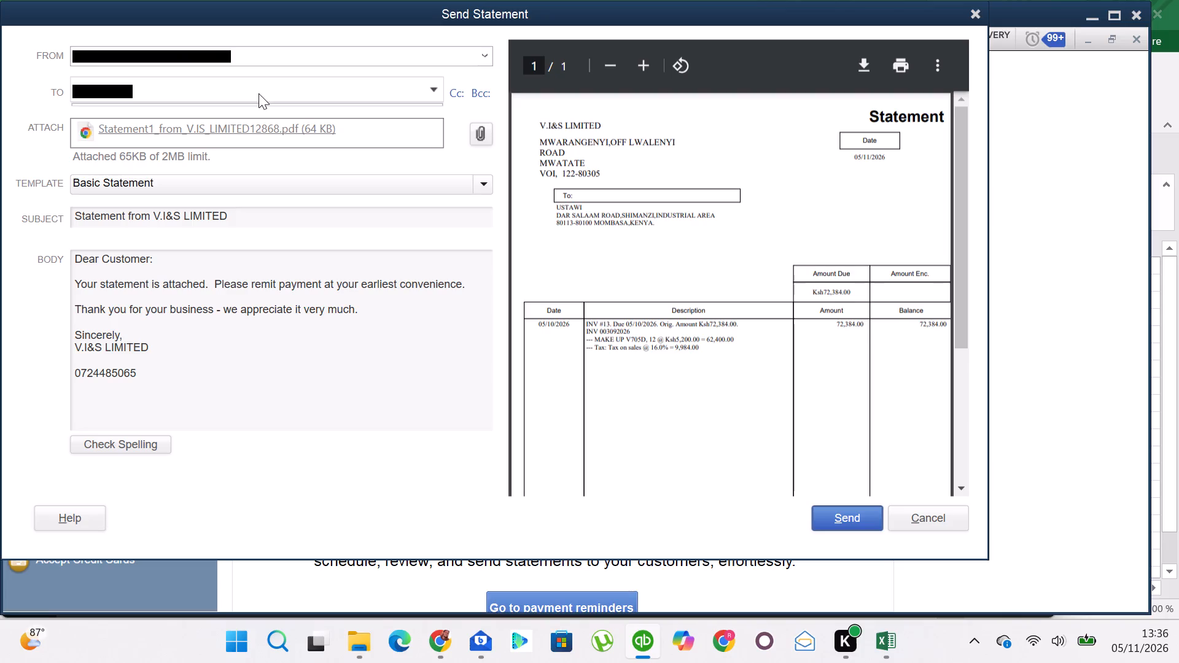
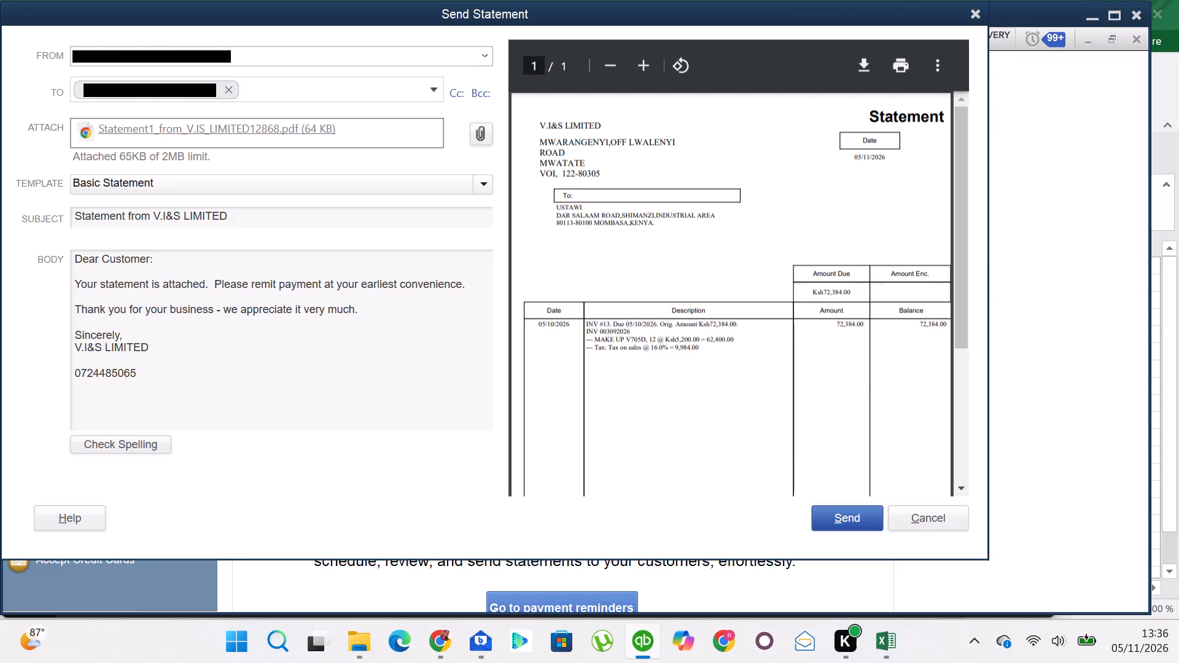
Enter the email account password in the Gmail credentials prompt for sending the USTAWI statement.
left_click(660, 300)
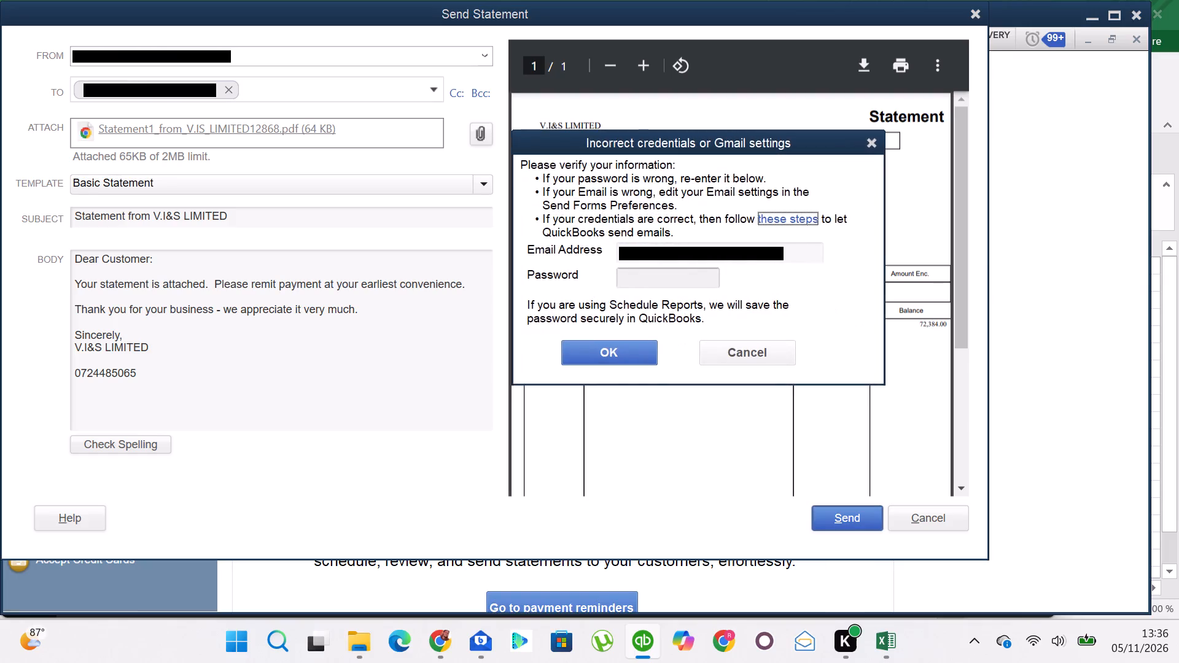
left_click(642, 287)
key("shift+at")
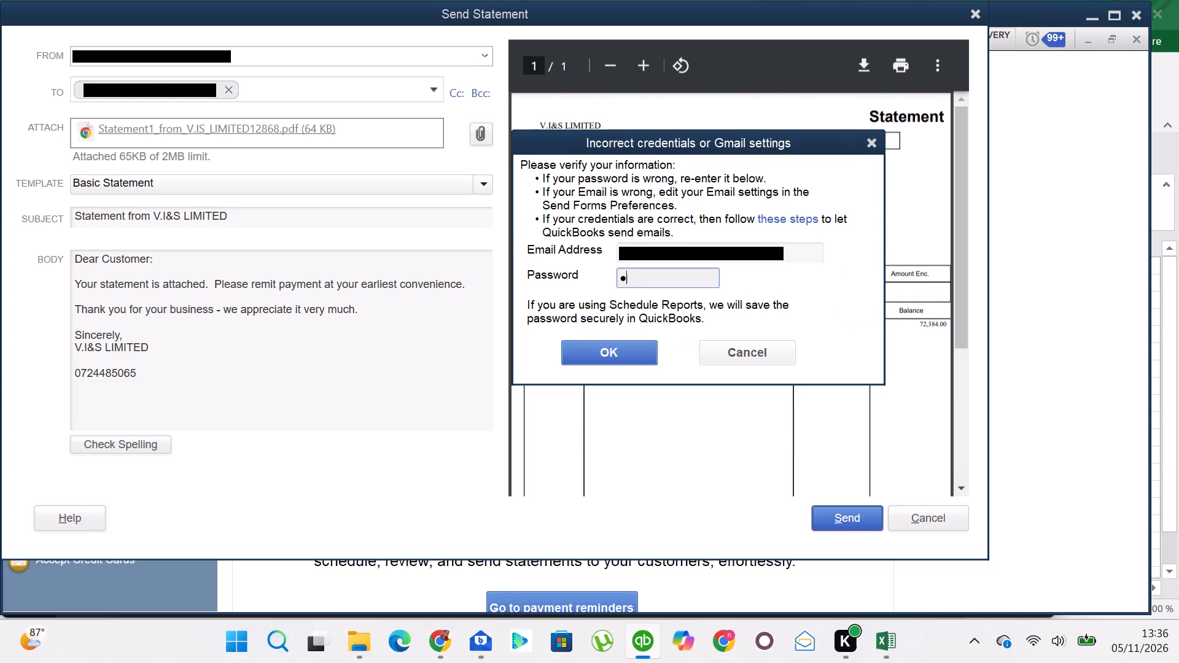